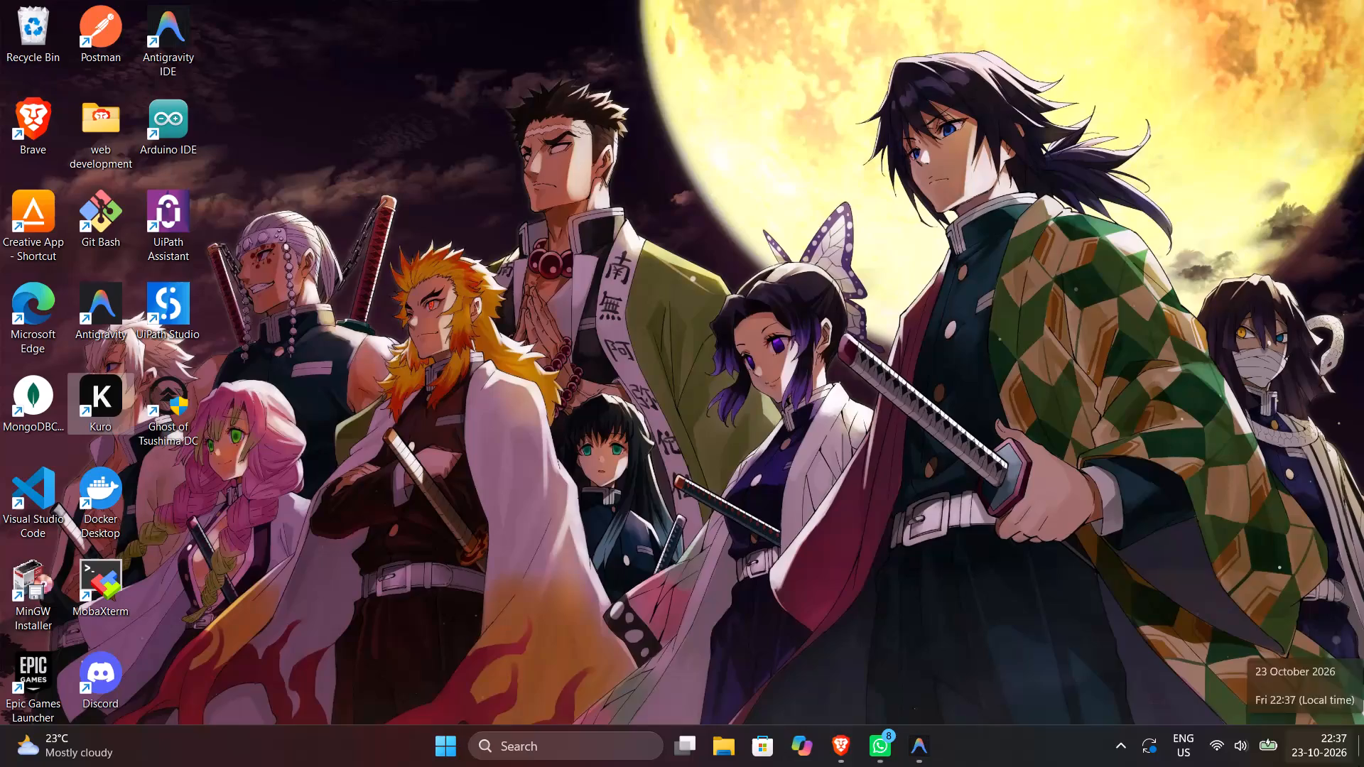
left_click(841, 746)
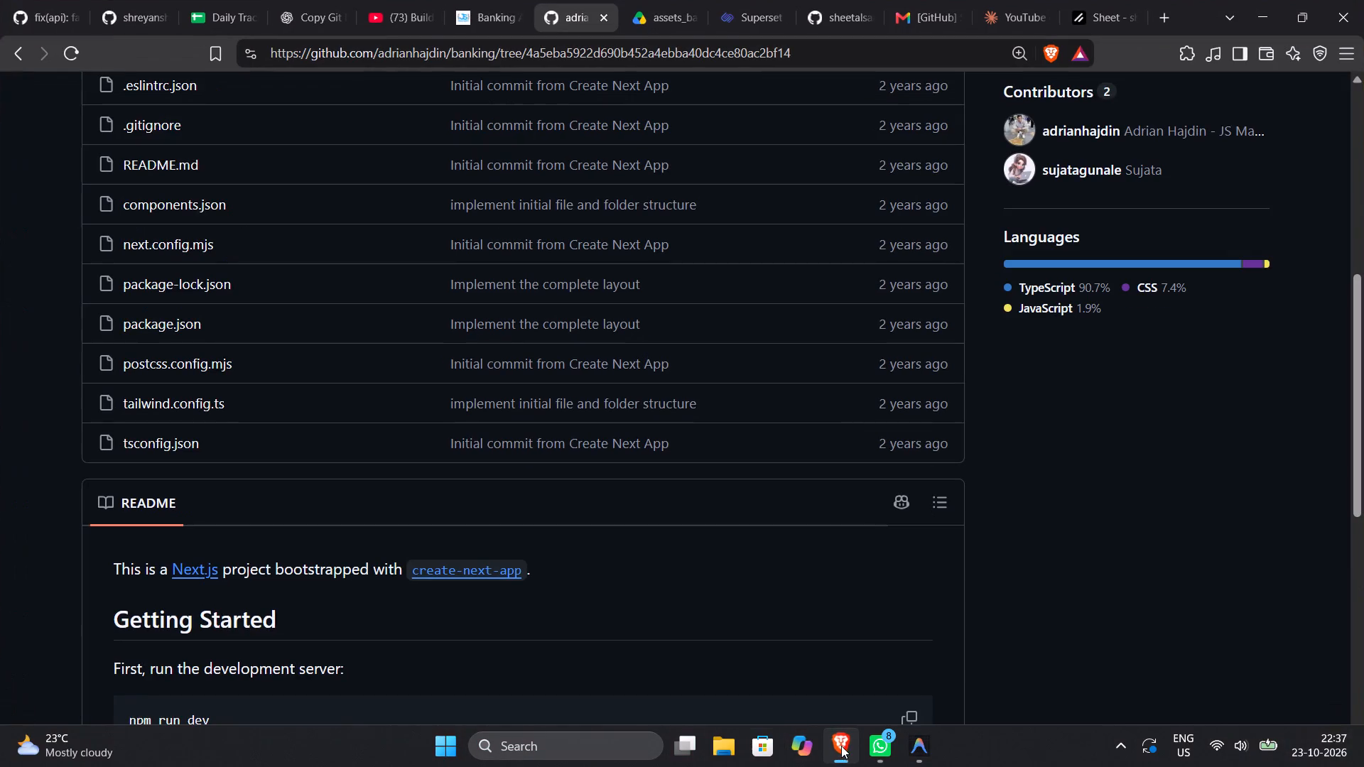
left_click(717, 0)
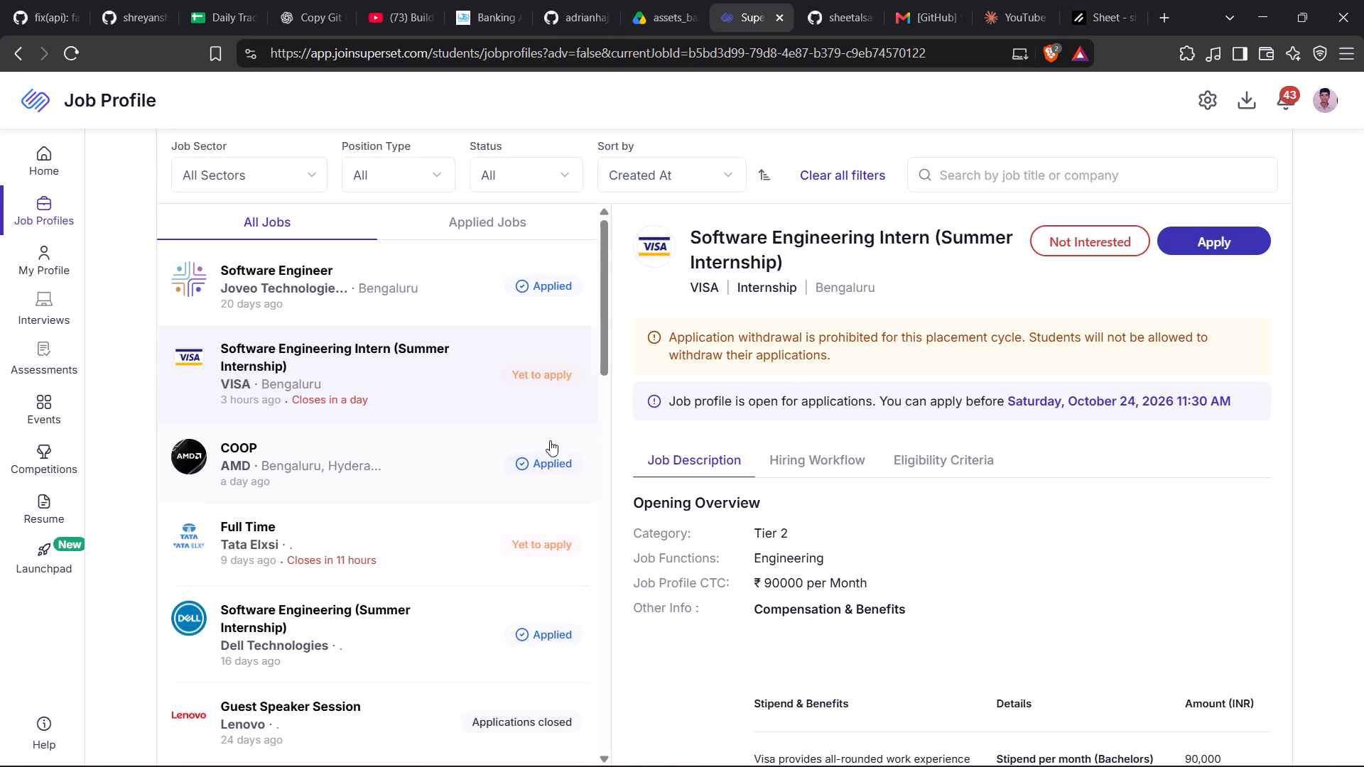
left_click(1225, 239)
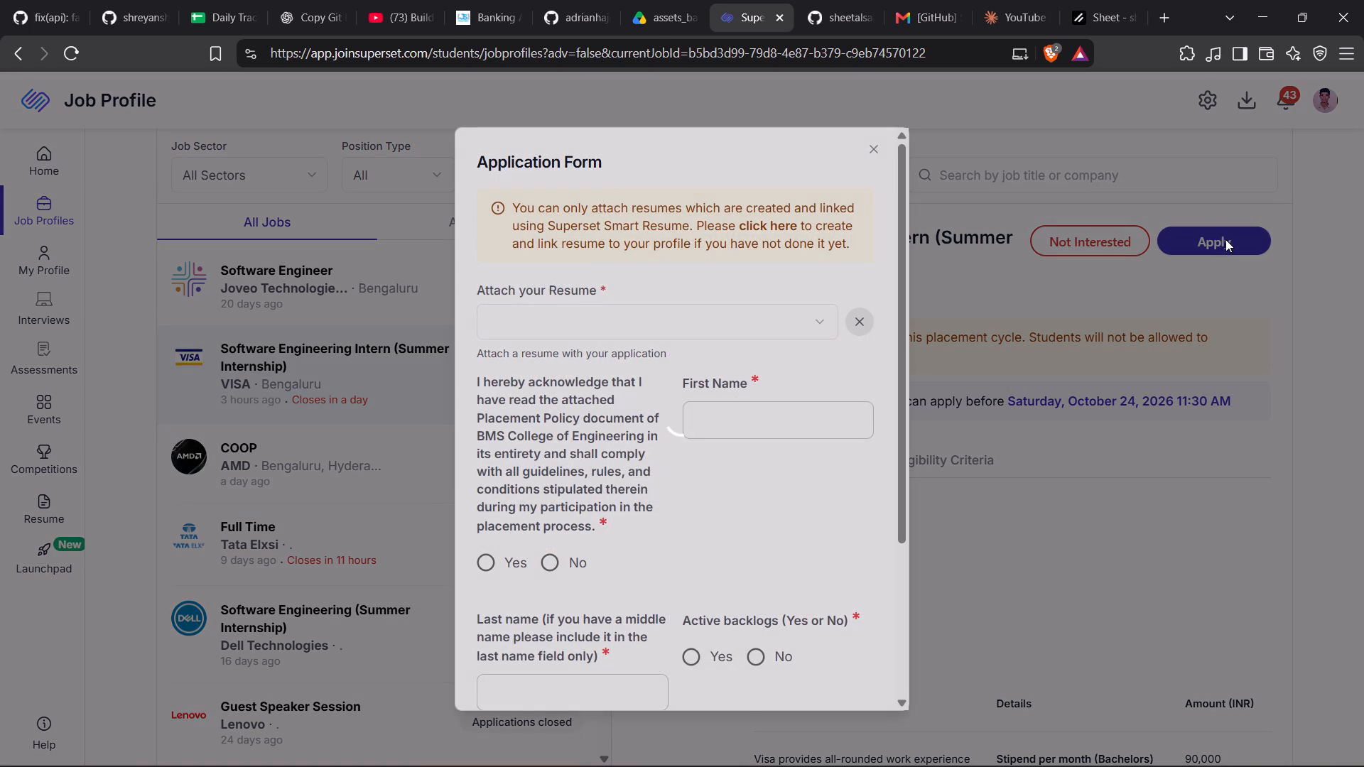
scroll(629, 454, "down", 4)
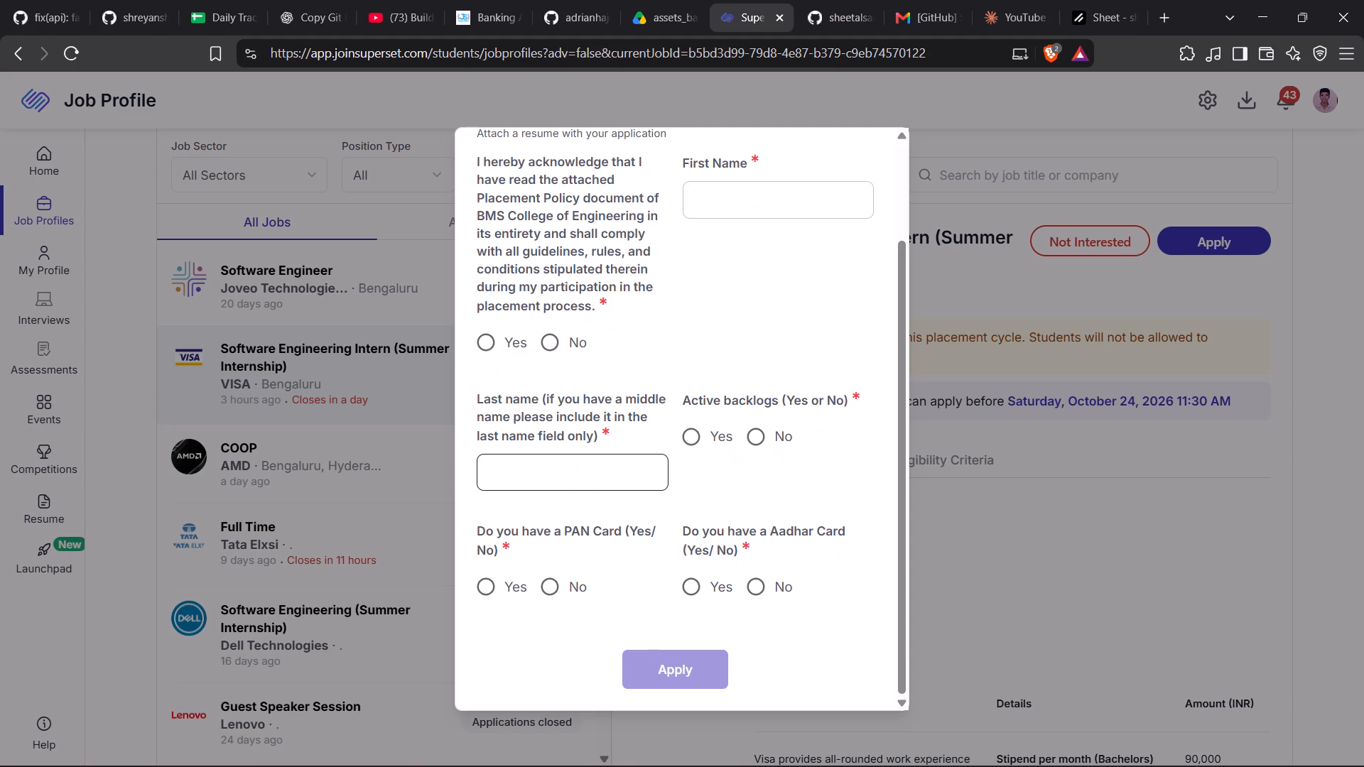
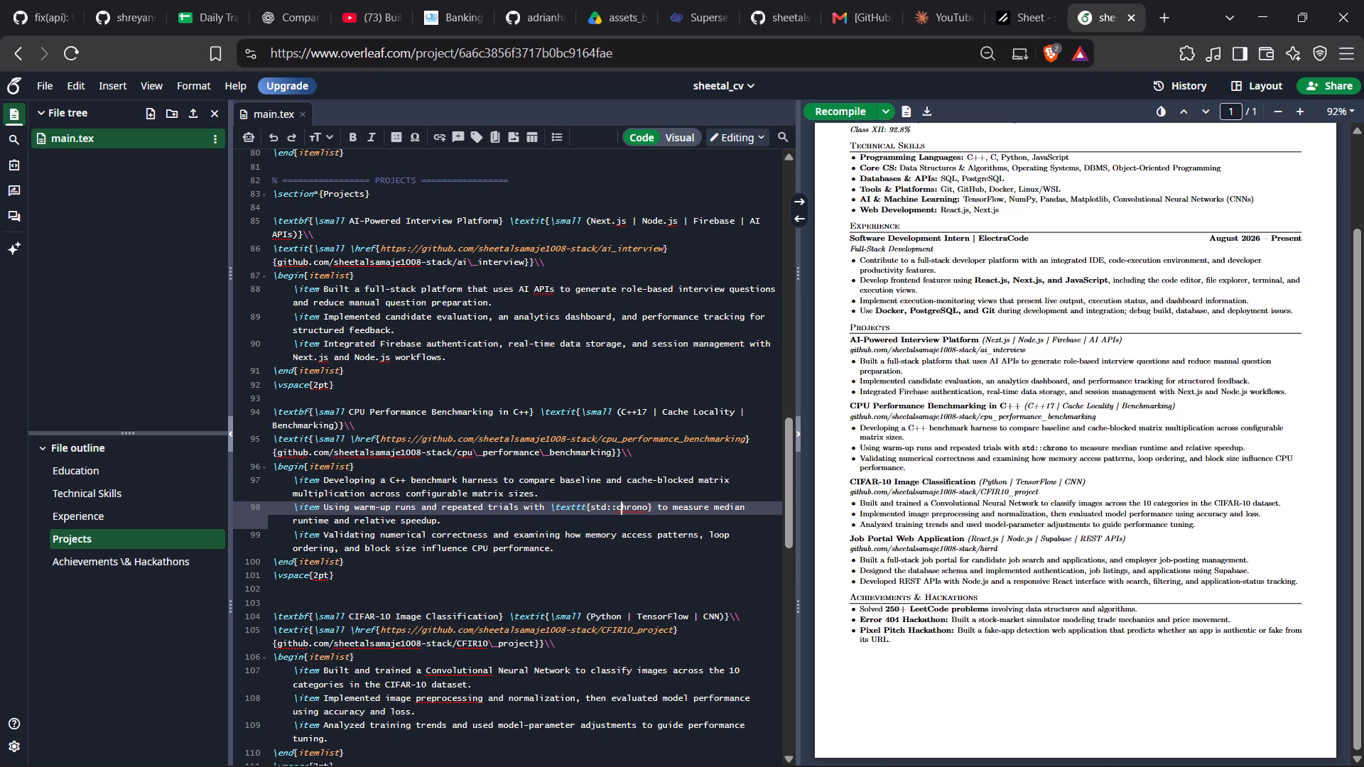
left_click(593, 338)
key("ctrl+a")
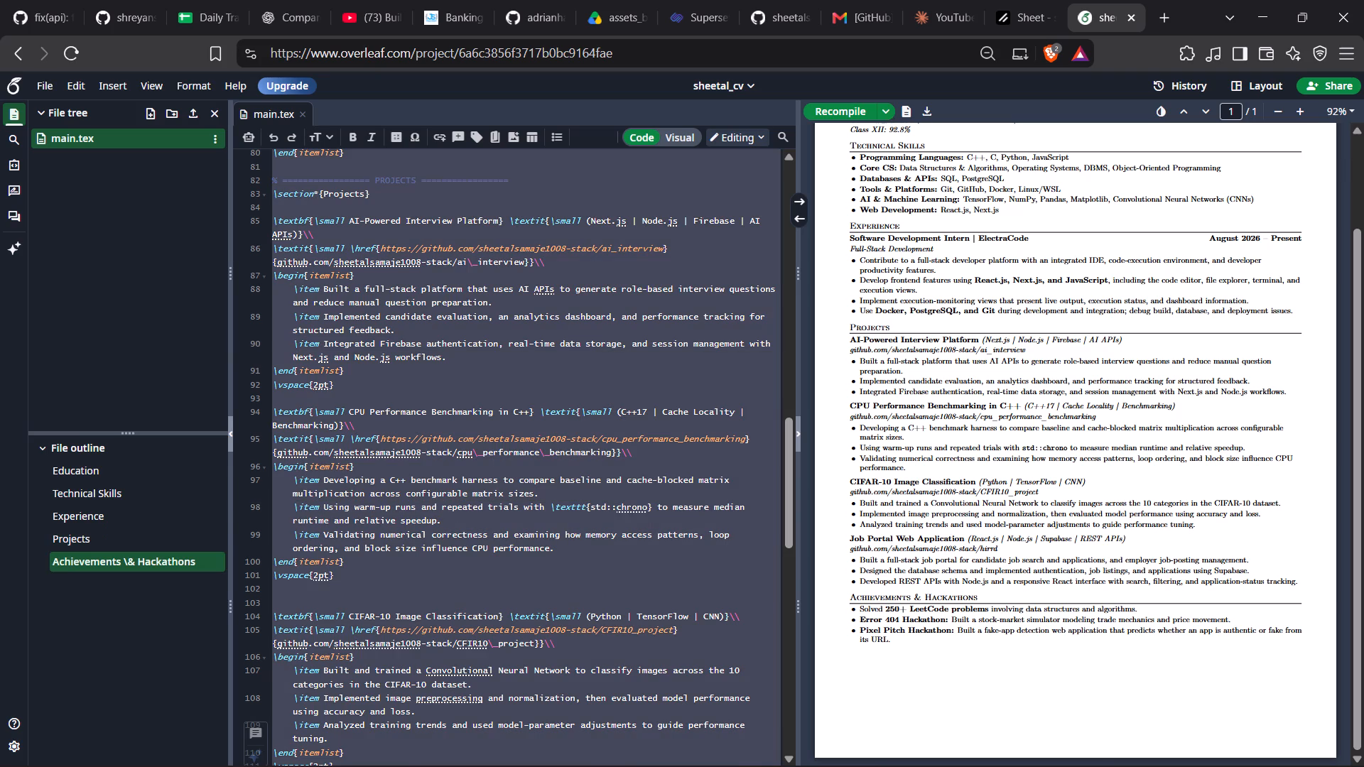
key("ctrl+v")
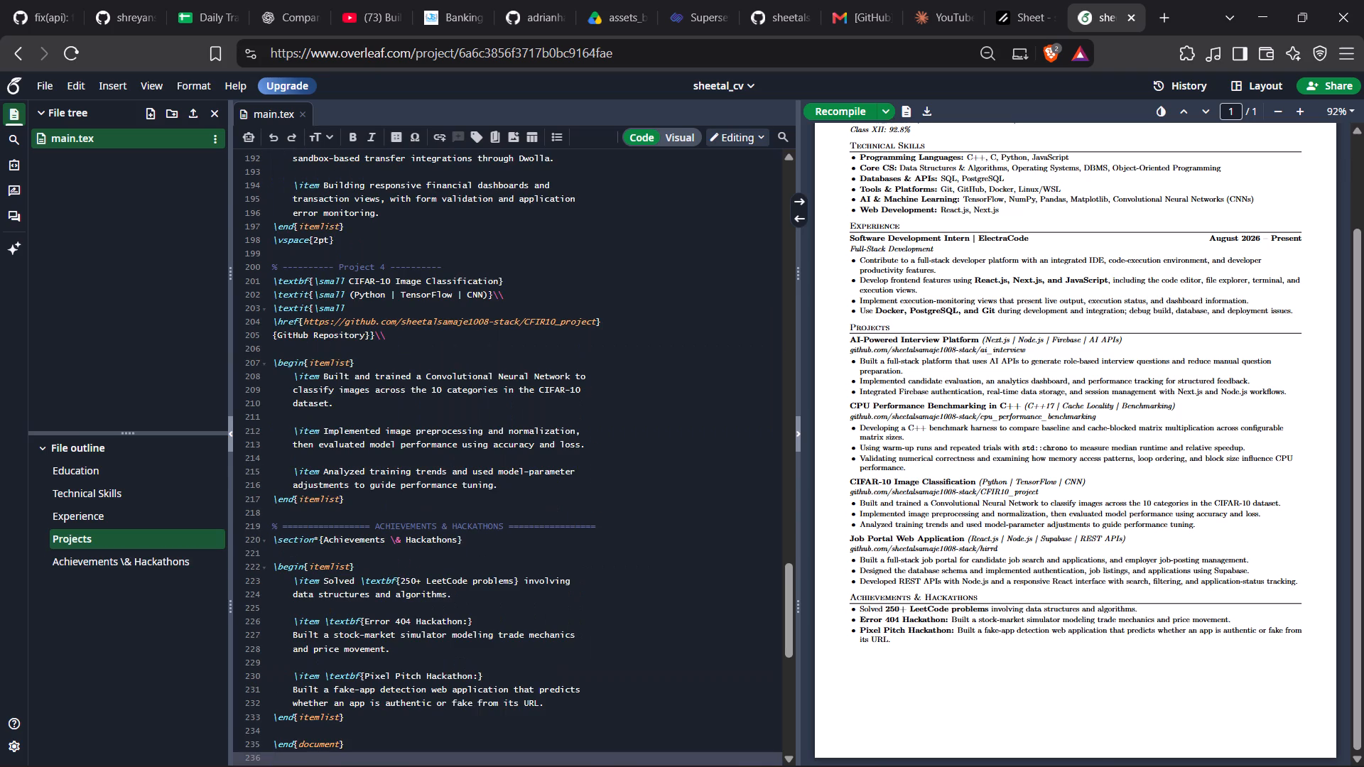
left_click(840, 106)
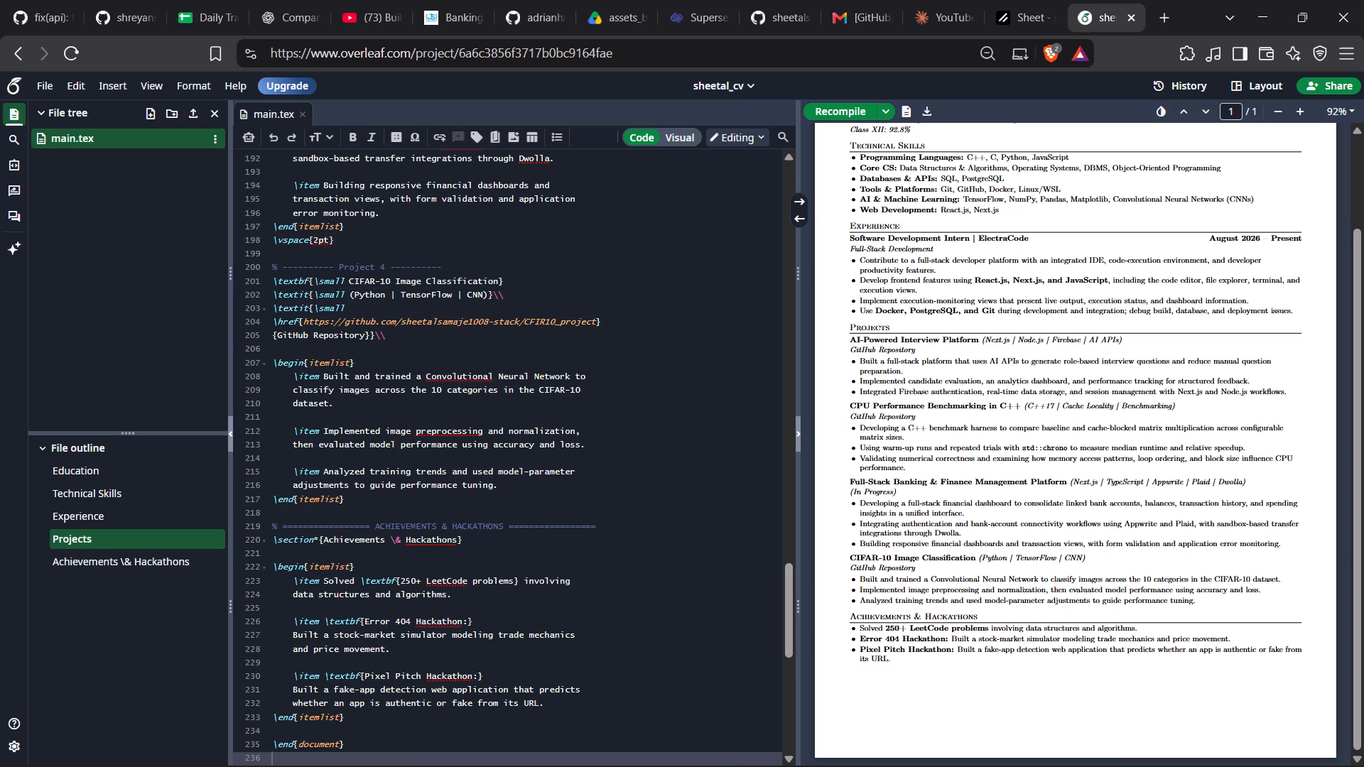
Examine the replaced main.tex source from the achievements back up to the banking platform entry in the projects section.
scroll(418, 425, "down", 4)
scroll(418, 425, "up", 3)
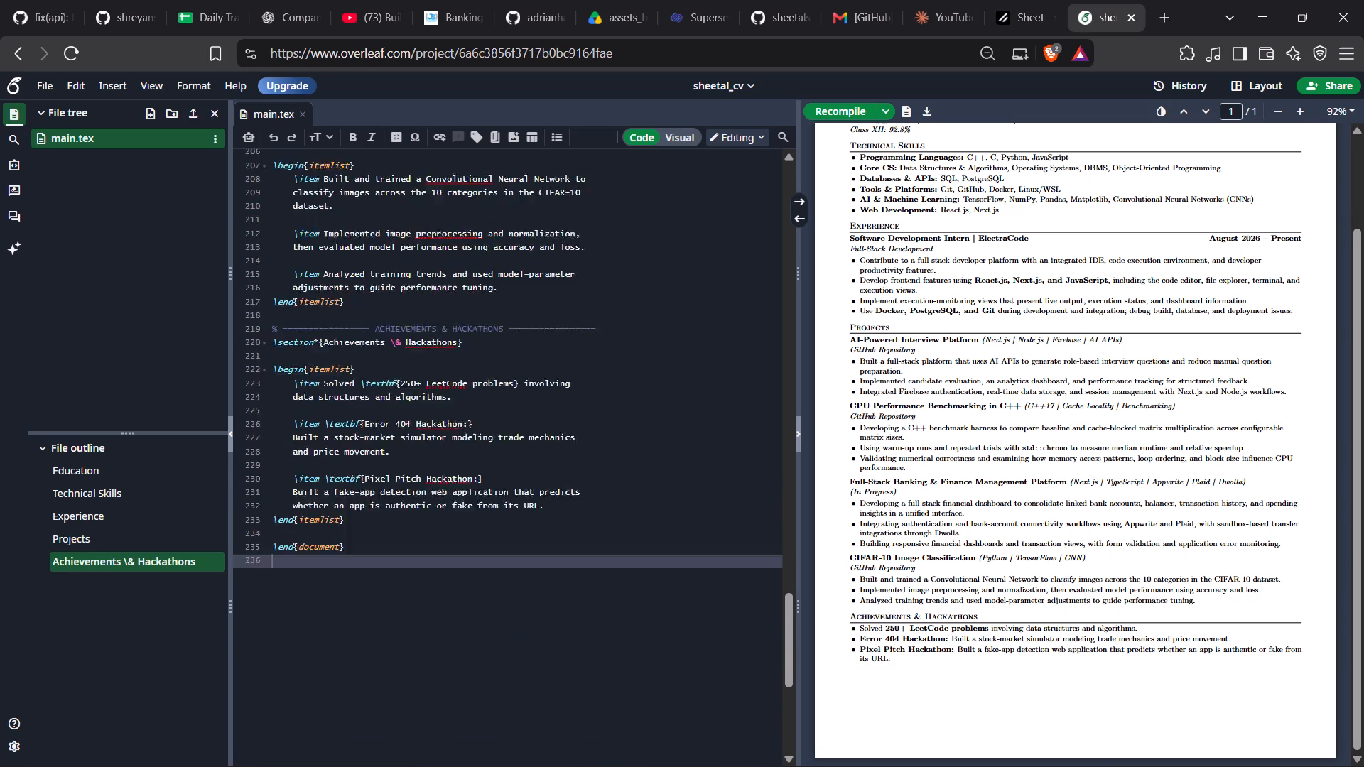
scroll(418, 425, "up", 7)
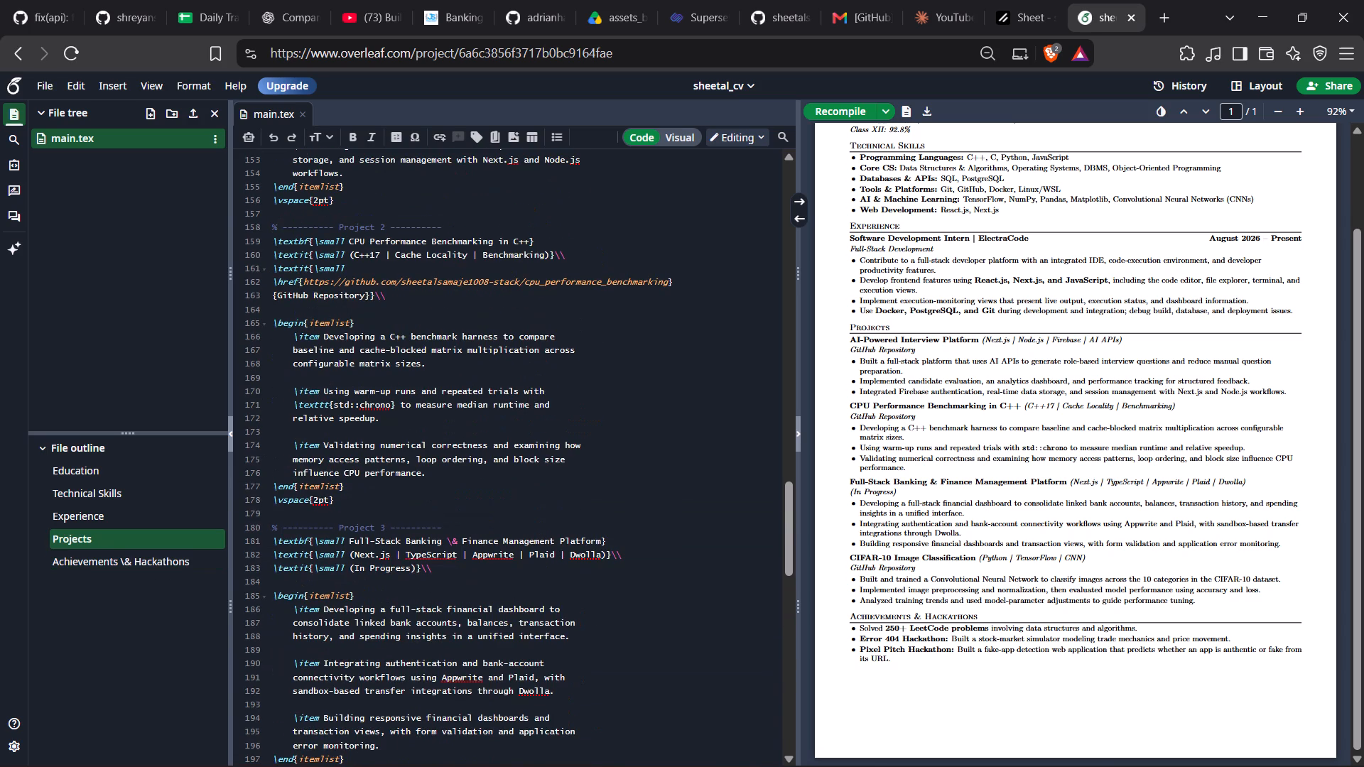
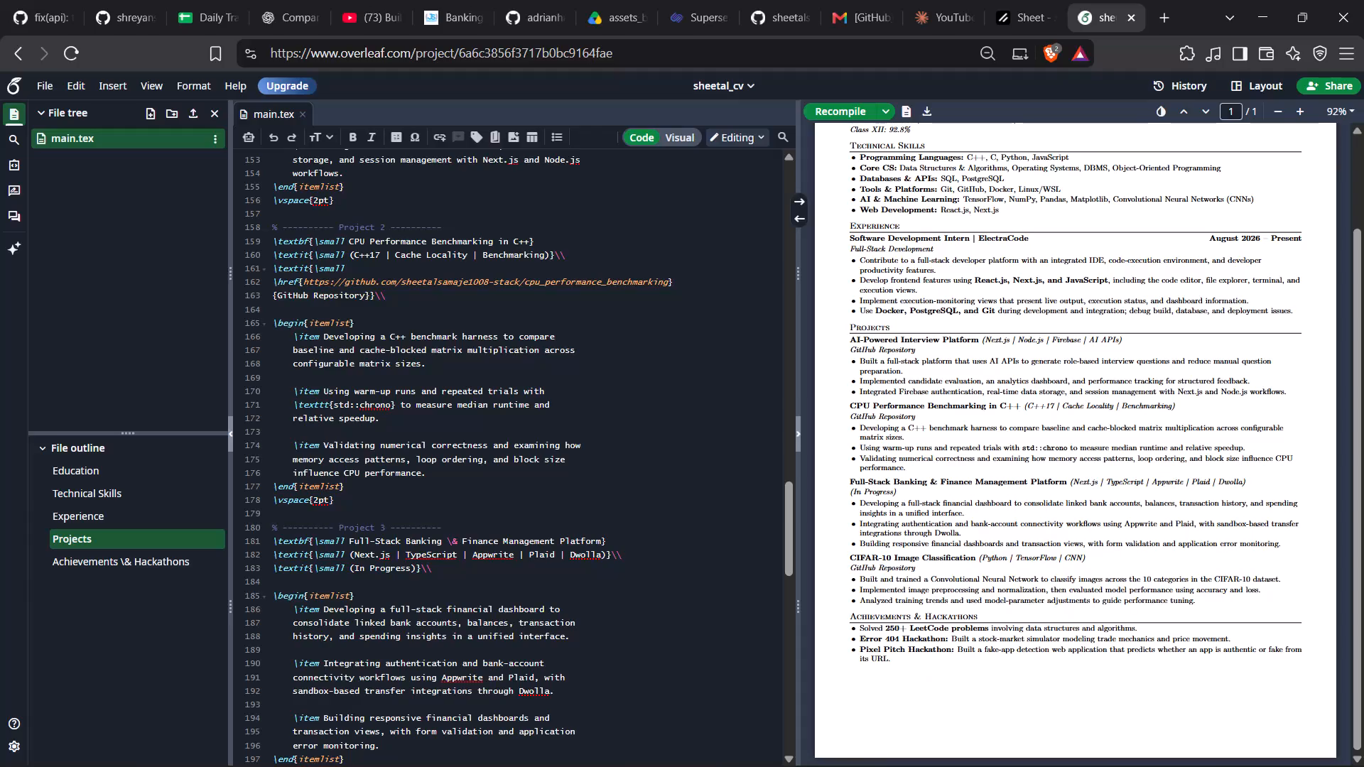
Move the complete Full-Stack Banking & Finance Management Platform block to the start of the Projects section, above the AI-Powered Interview Platform, with blank-line spacing.
scroll(404, 483, "down", 3)
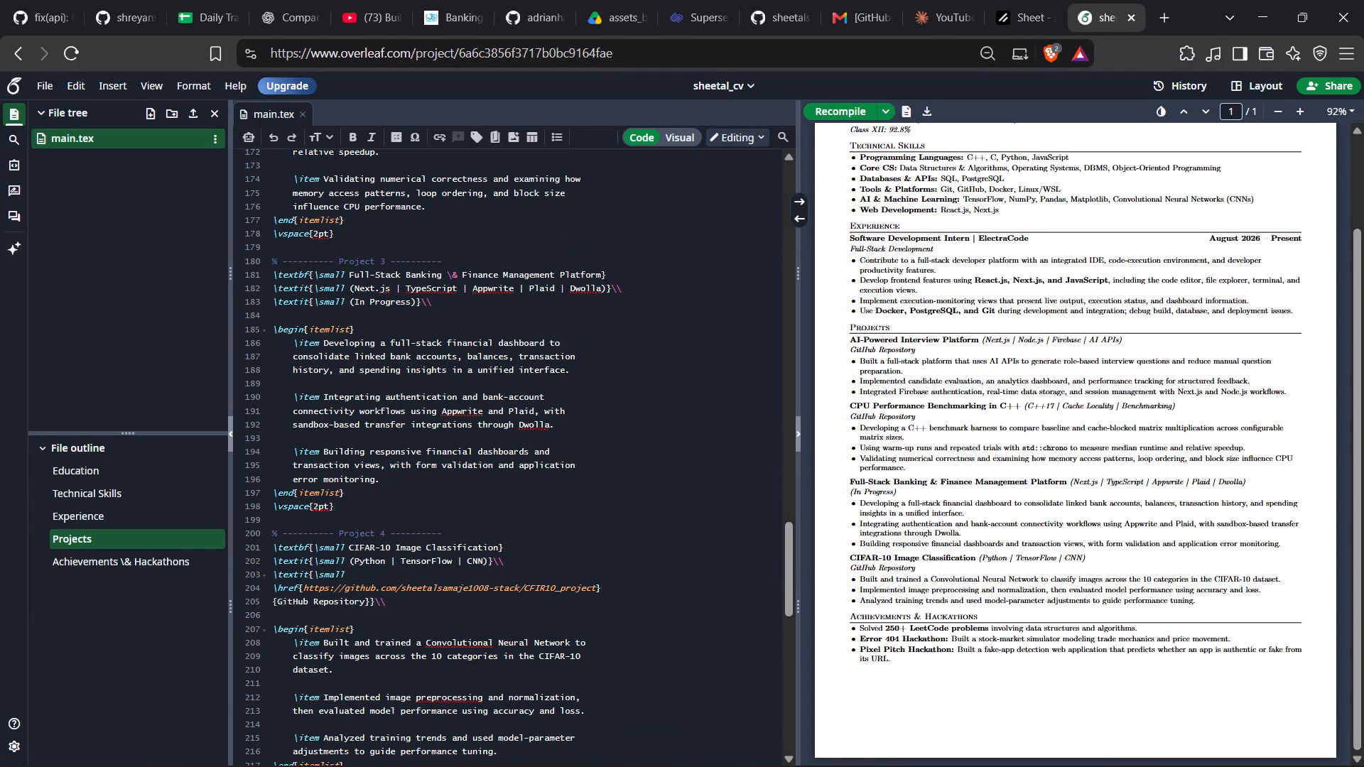
left_click_drag(270, 261, 315, 450)
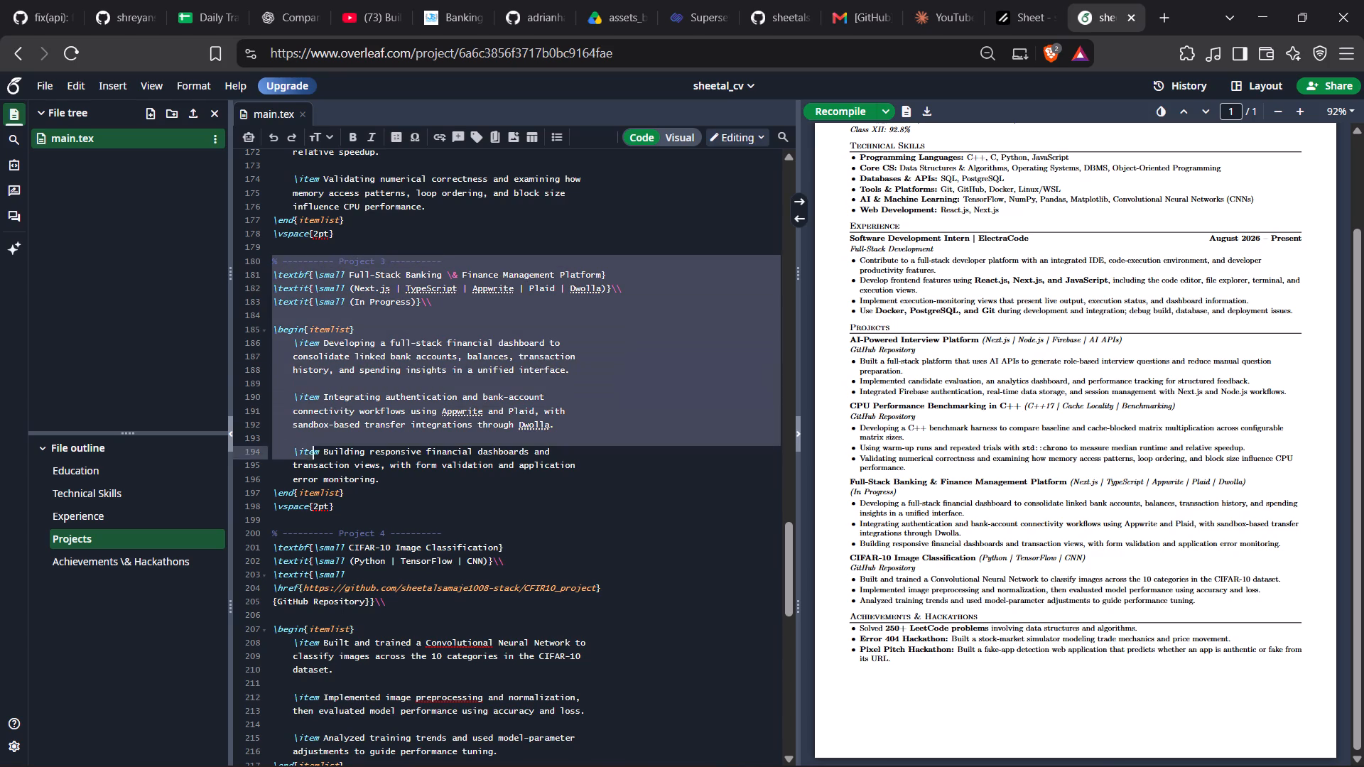
left_click_drag(315, 450, 348, 506)
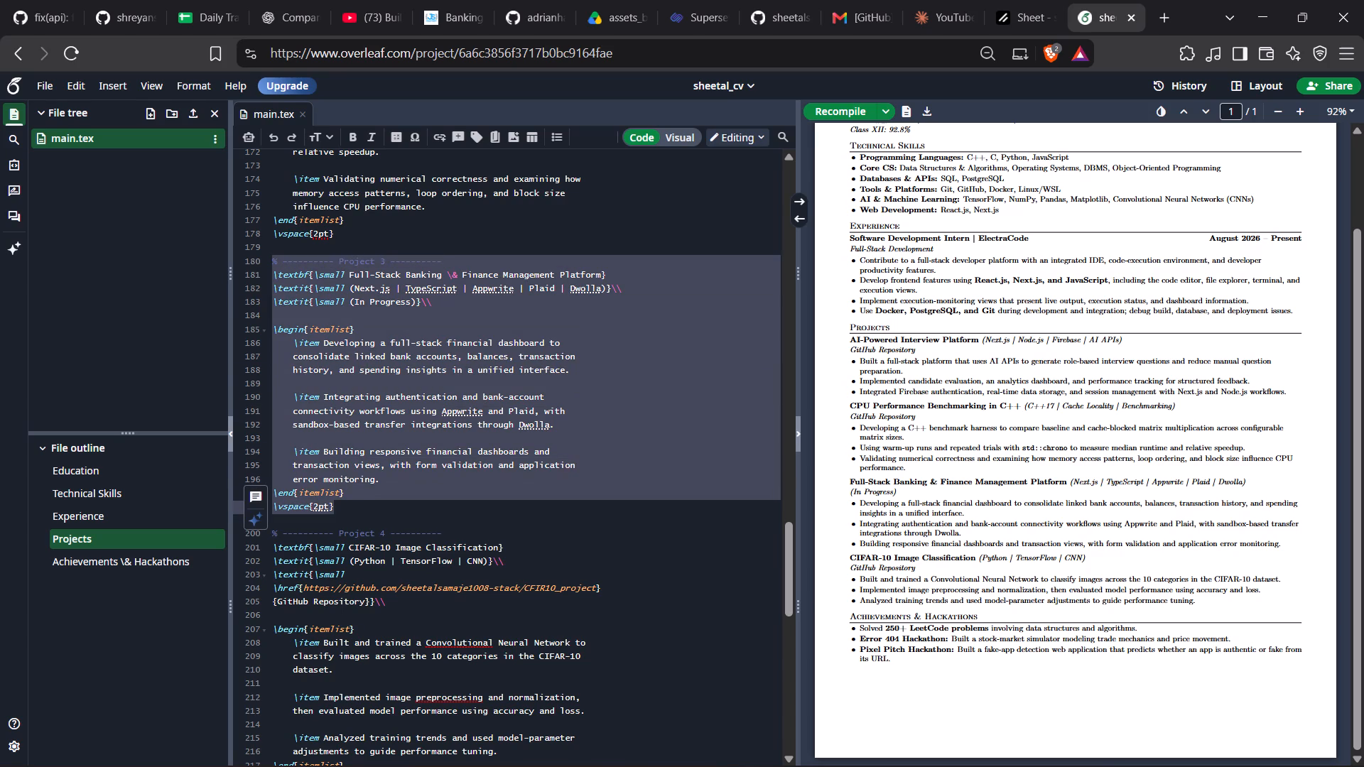
key("ctrl+x")
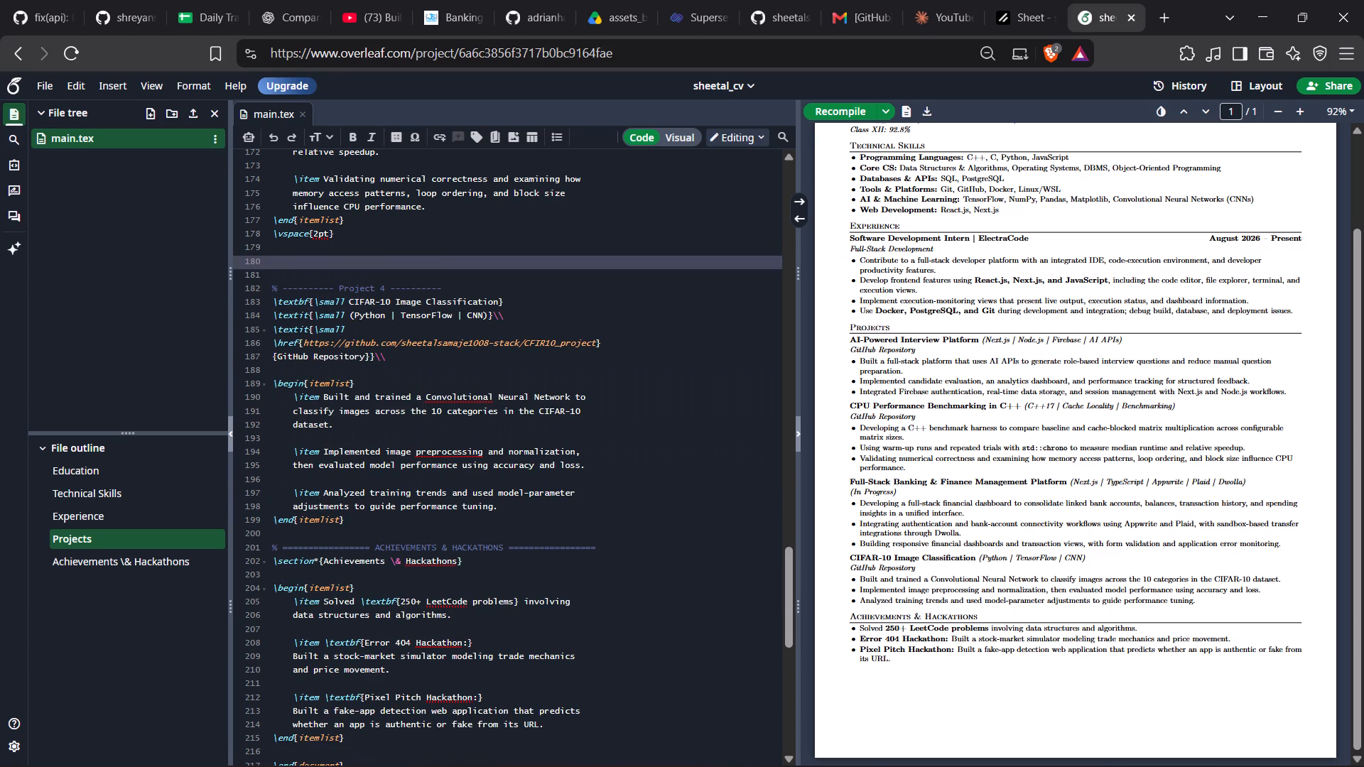
scroll(378, 382, "down", 1)
scroll(378, 382, "up", 10)
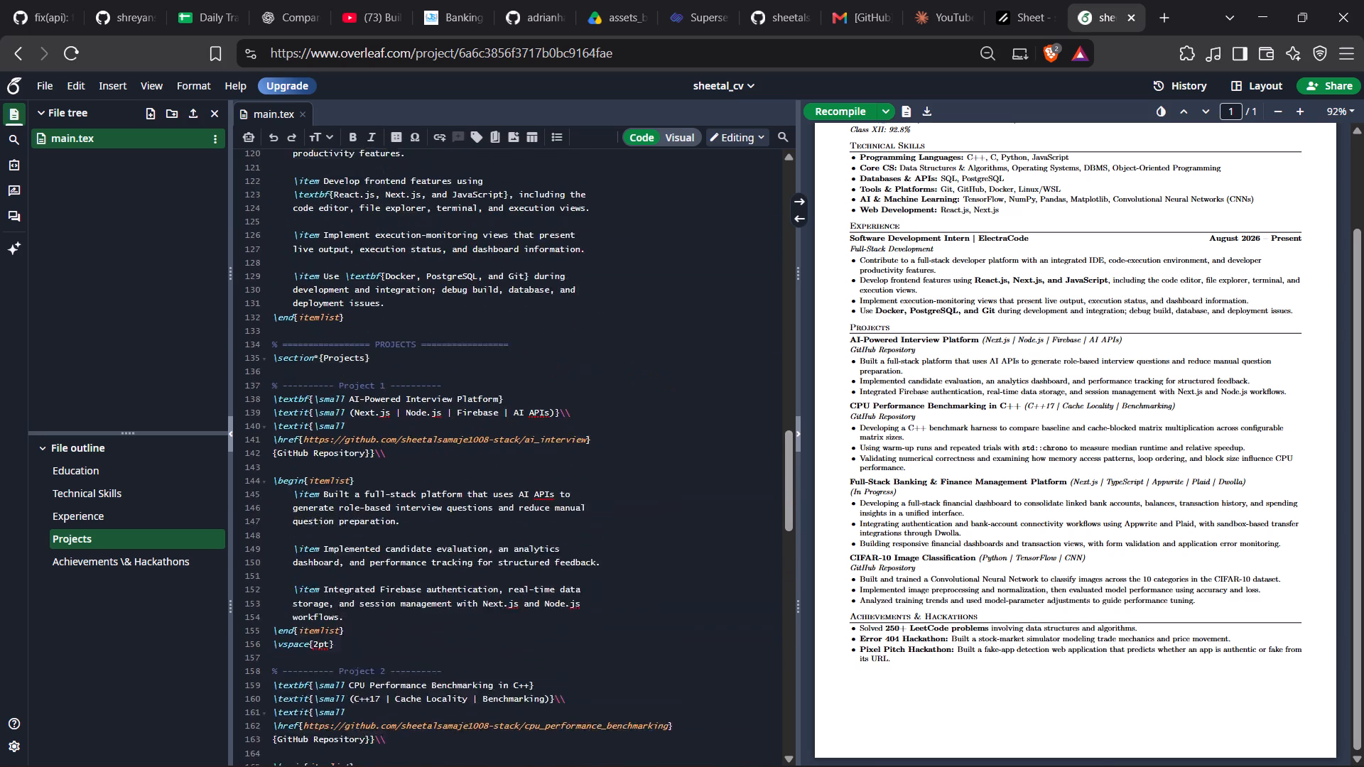
scroll(378, 382, "up", 7)
scroll(378, 382, "down", 3)
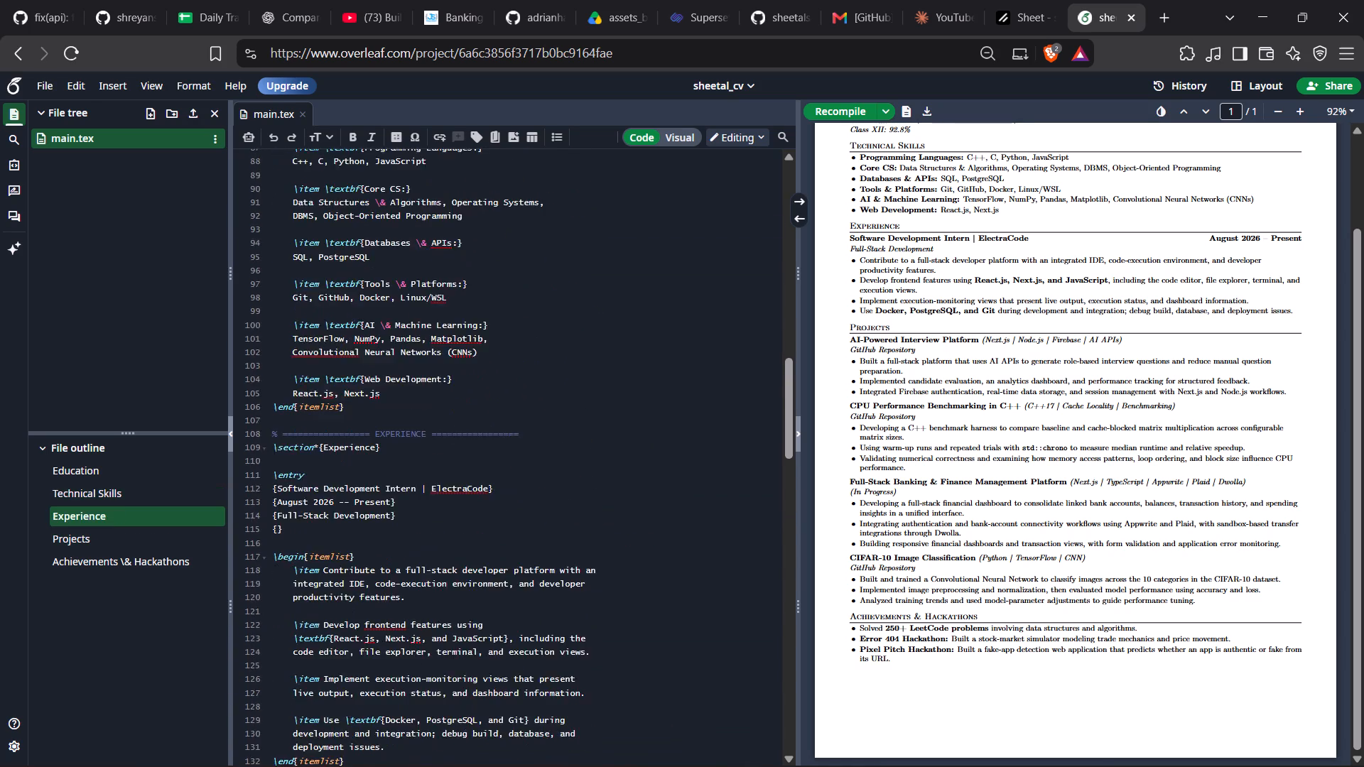
scroll(378, 382, "down", 5)
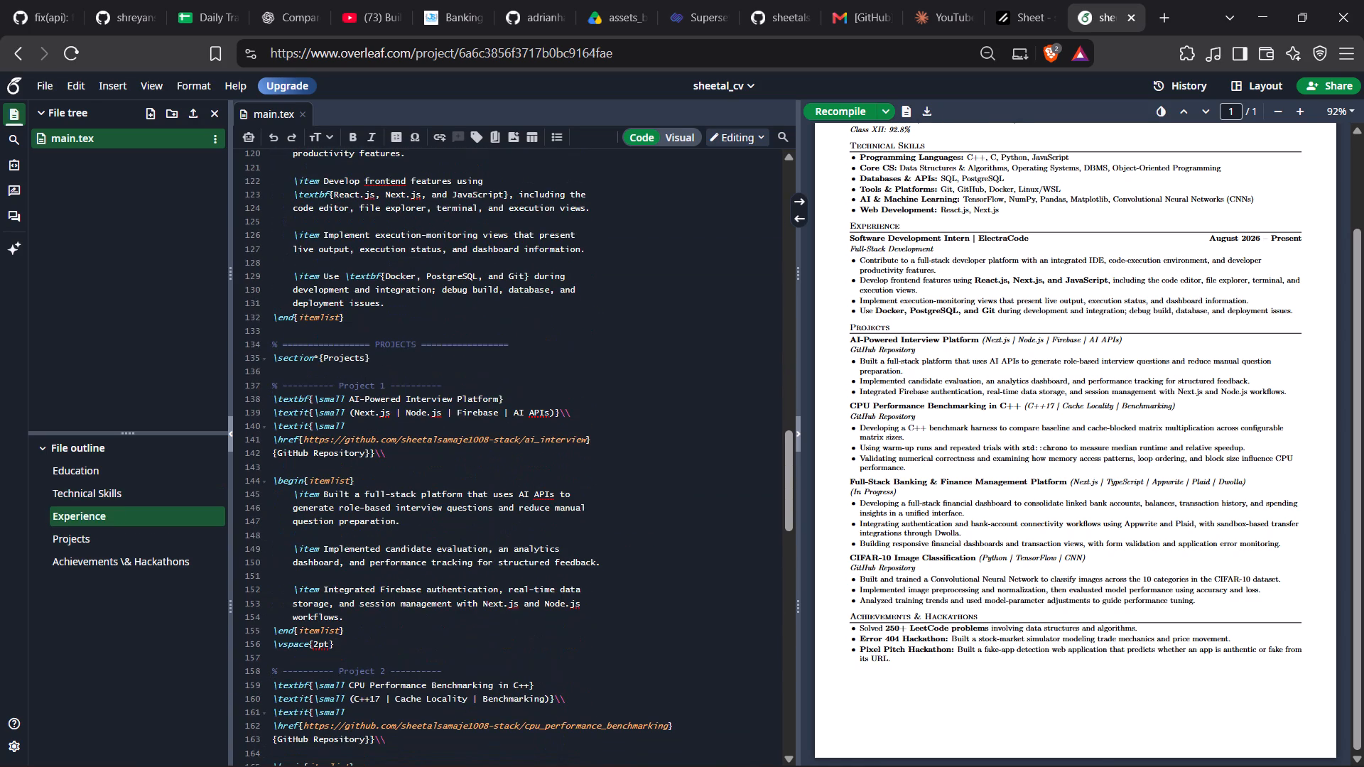
left_click(382, 358)
key("Return")
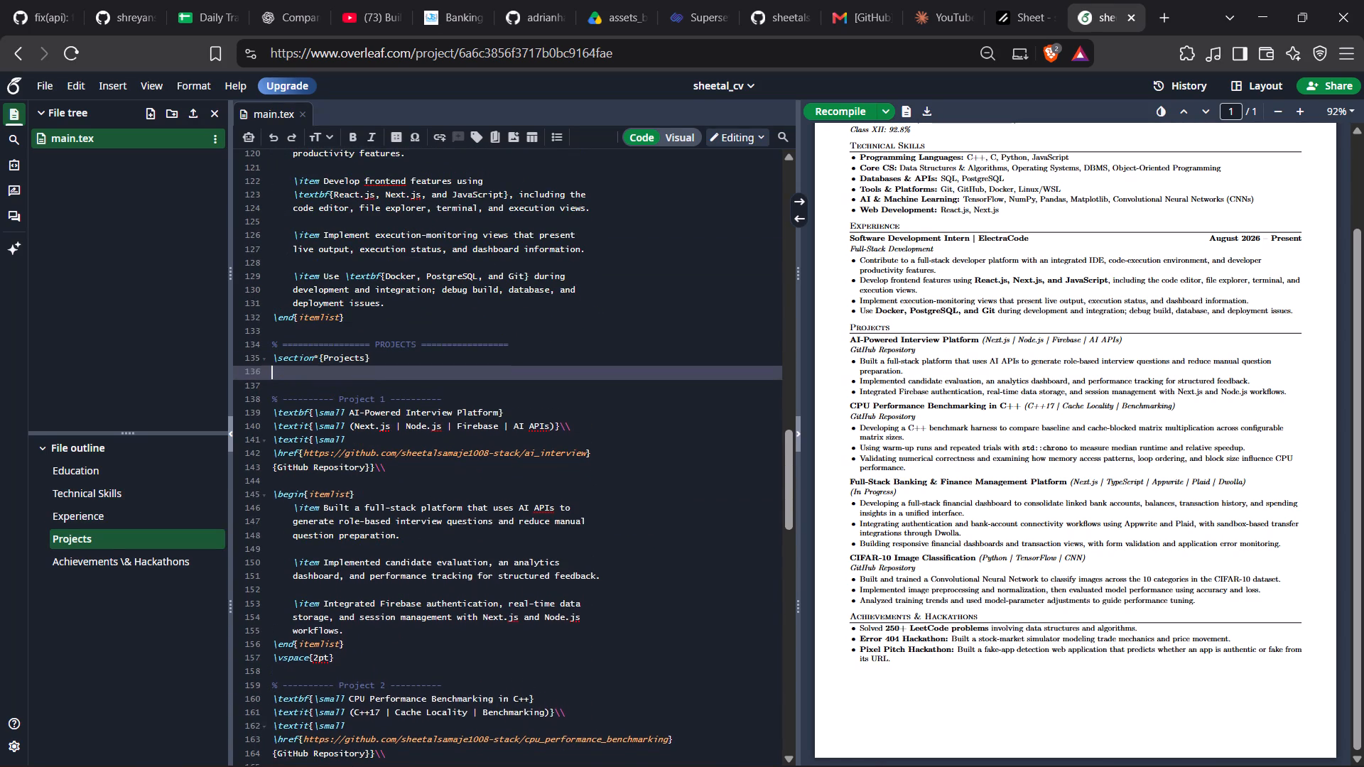
key("Return")
key("ctrl+v")
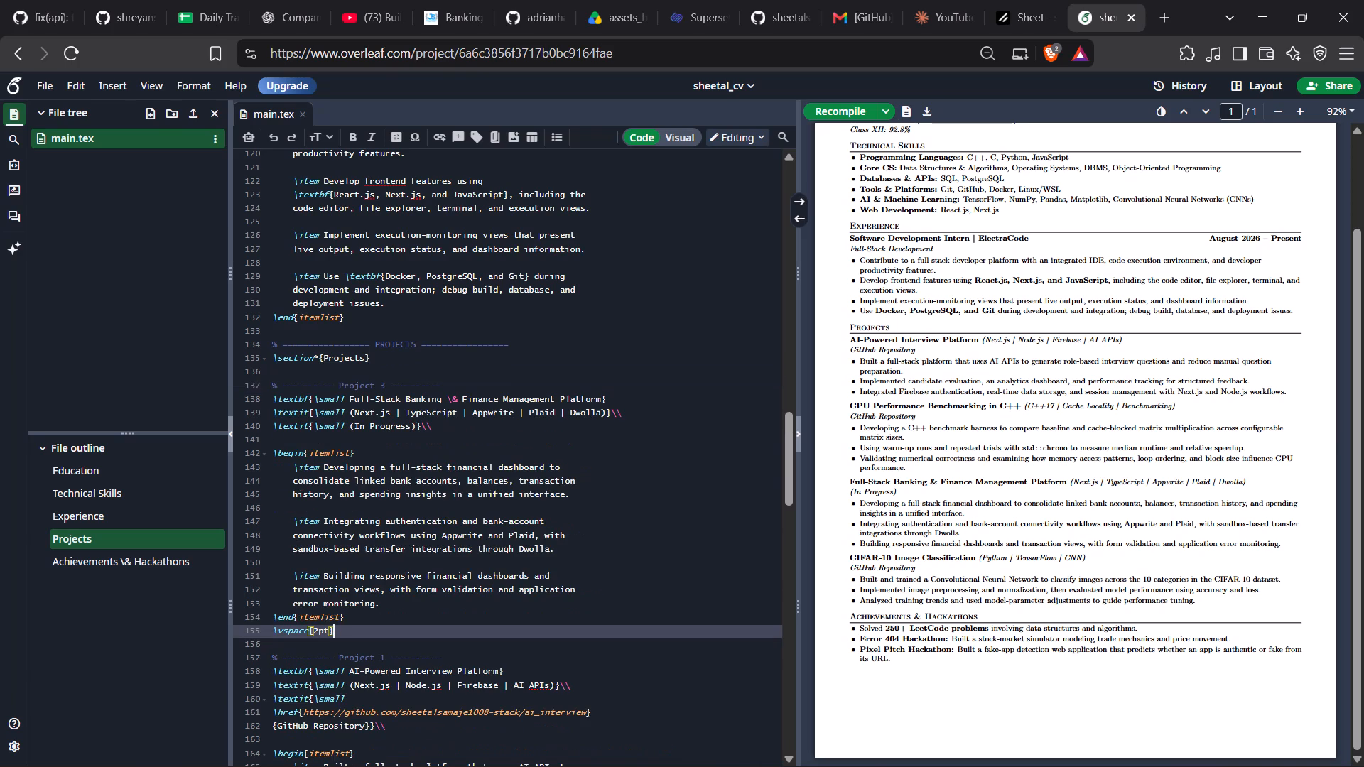
key("Return")
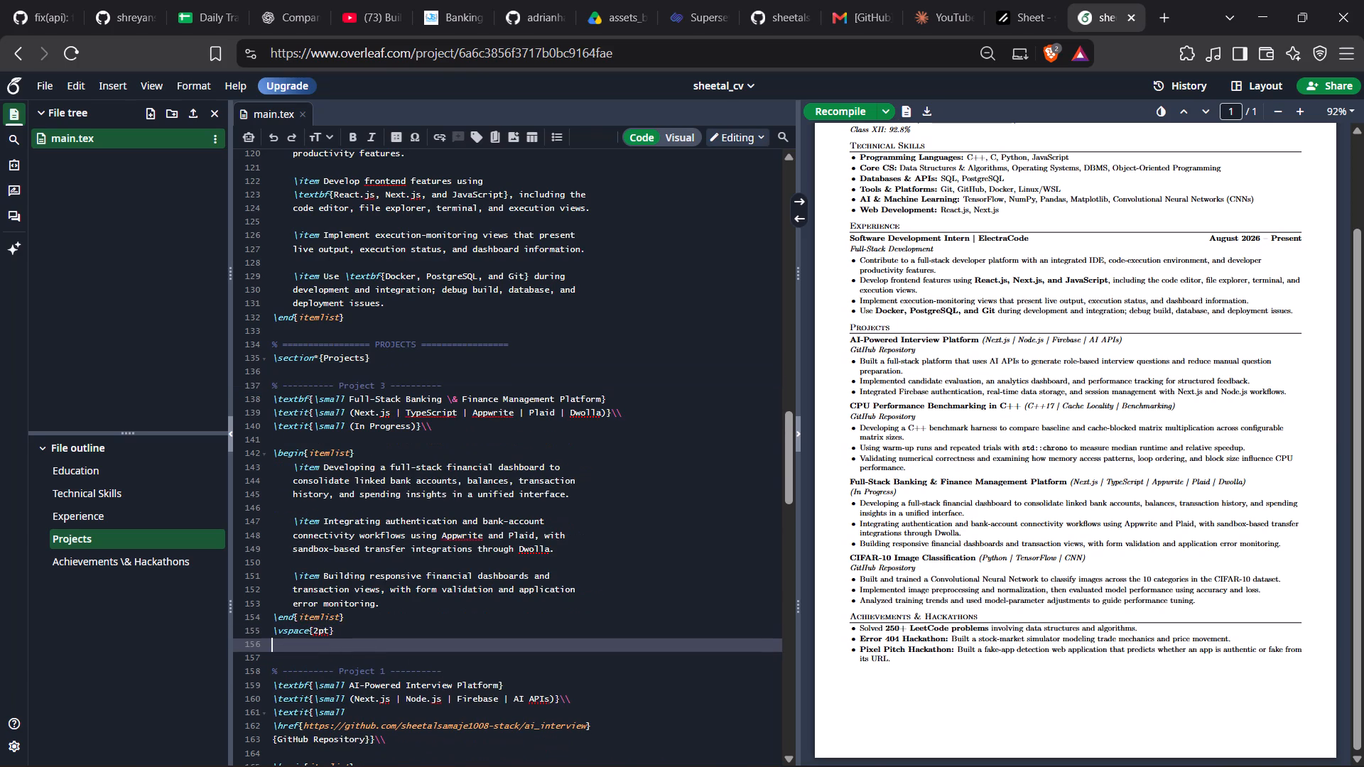
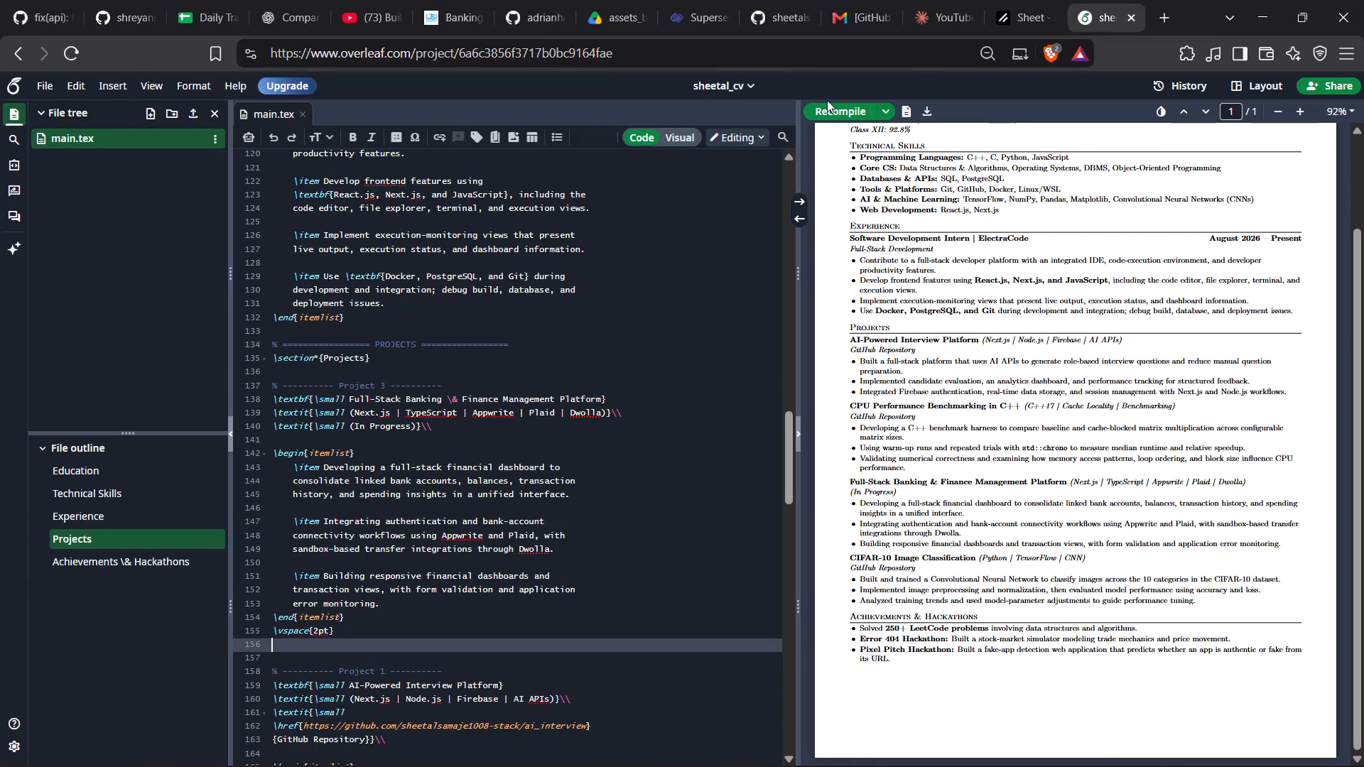
Recompile the resume PDF with the banking project placed first in the Projects section.
left_click(829, 103)
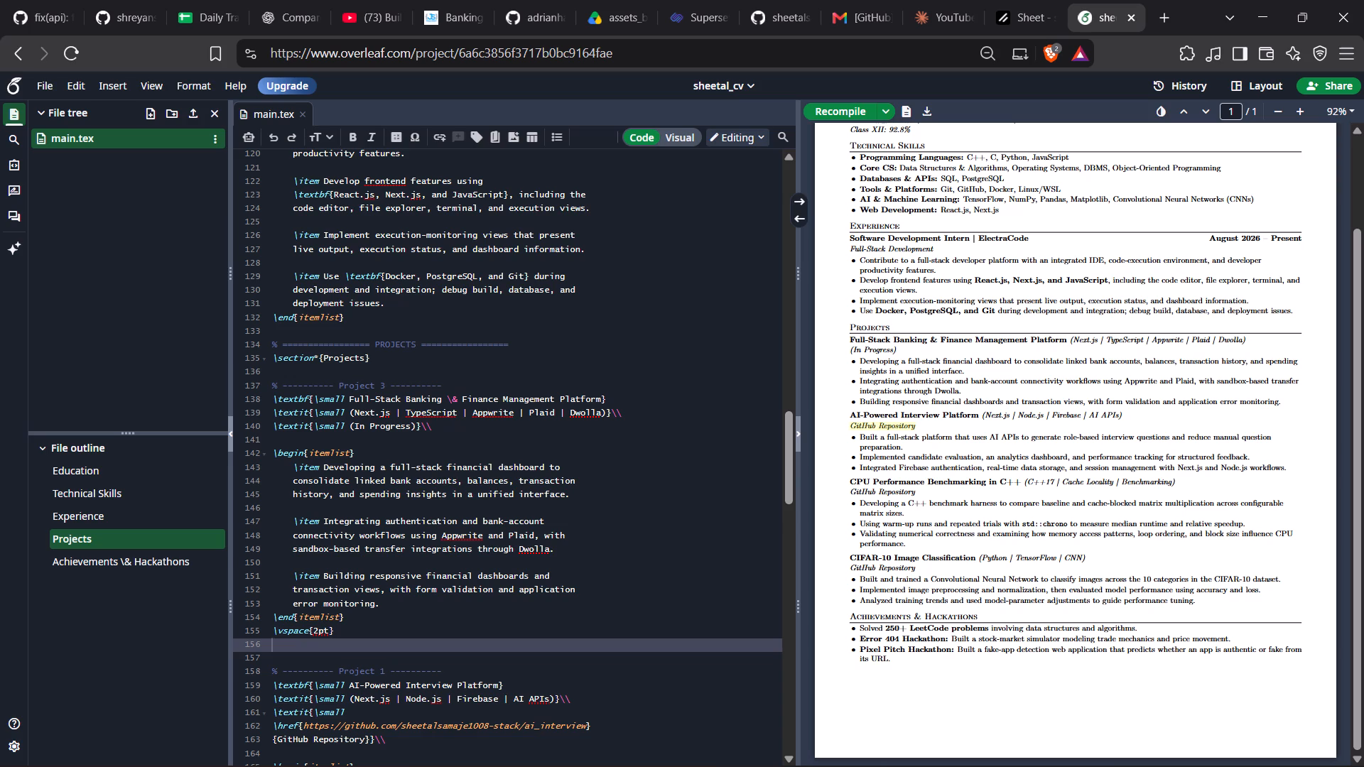
In the GitHub account's repositories, create a new public repository named bank_horizon without a README, .gitignore or license.
left_click(769, 0)
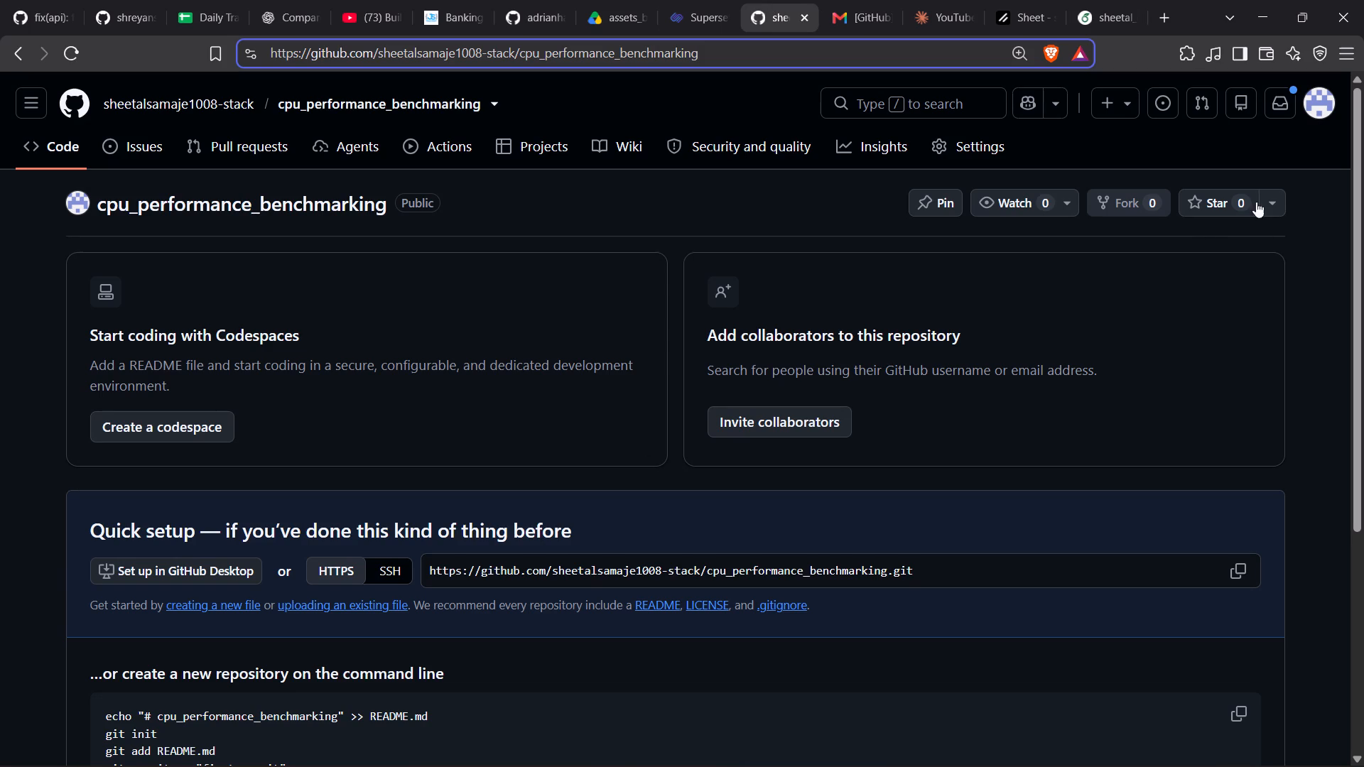
left_click(1309, 119)
left_click(1316, 113)
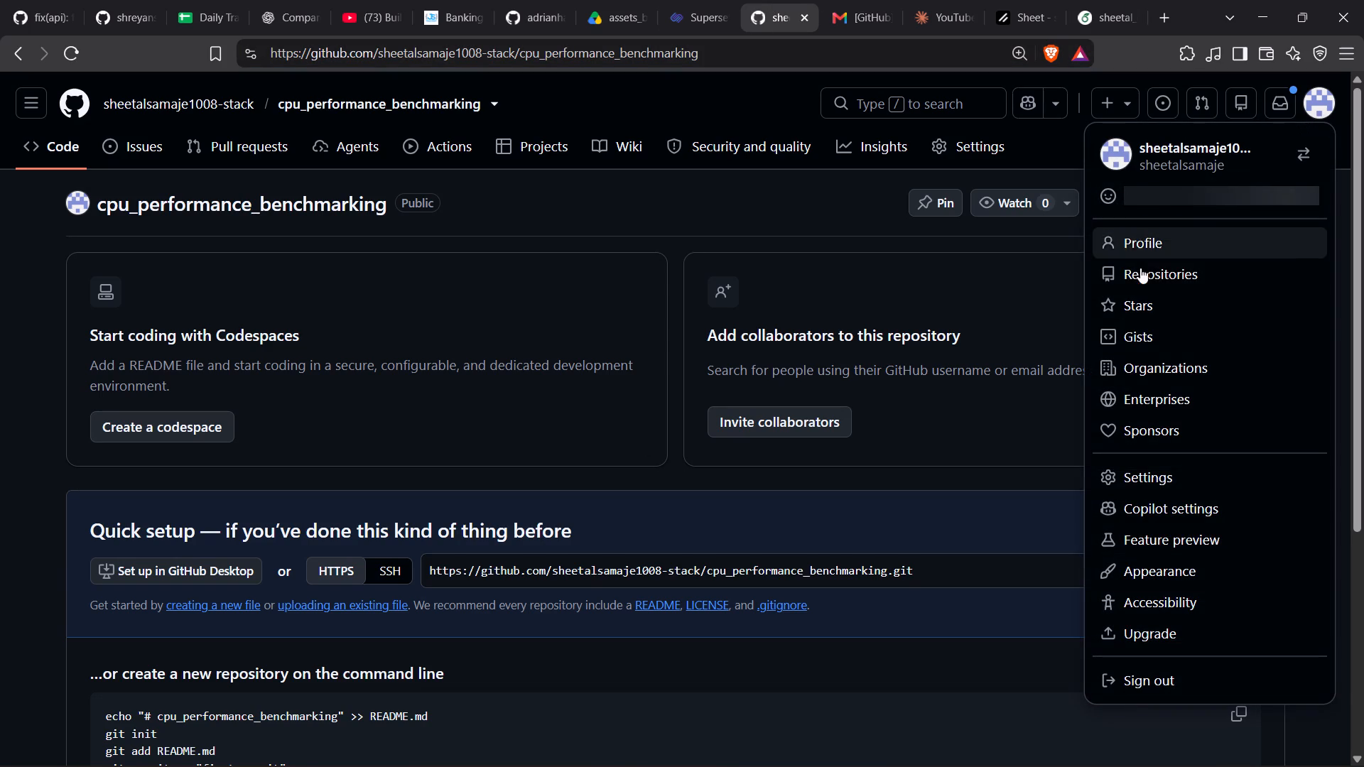
left_click(1151, 267)
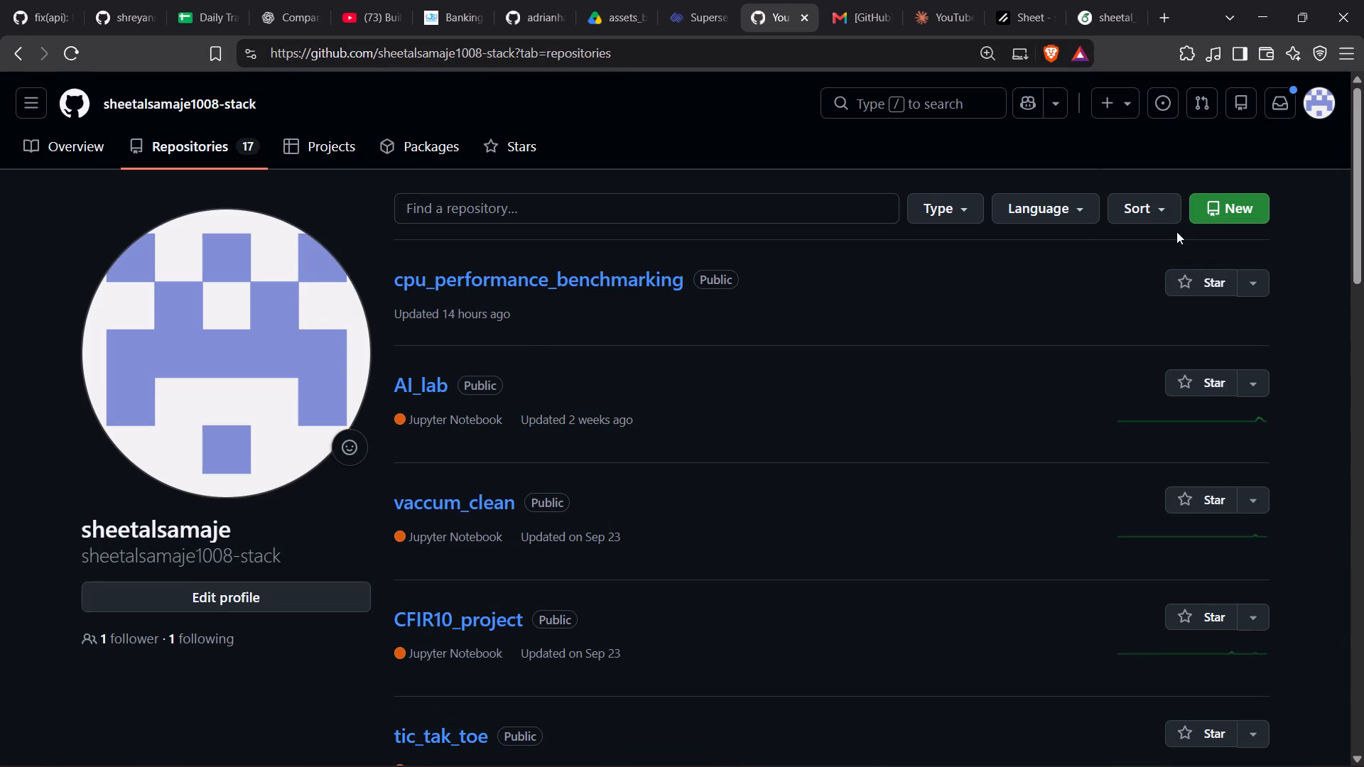
left_click(1238, 205)
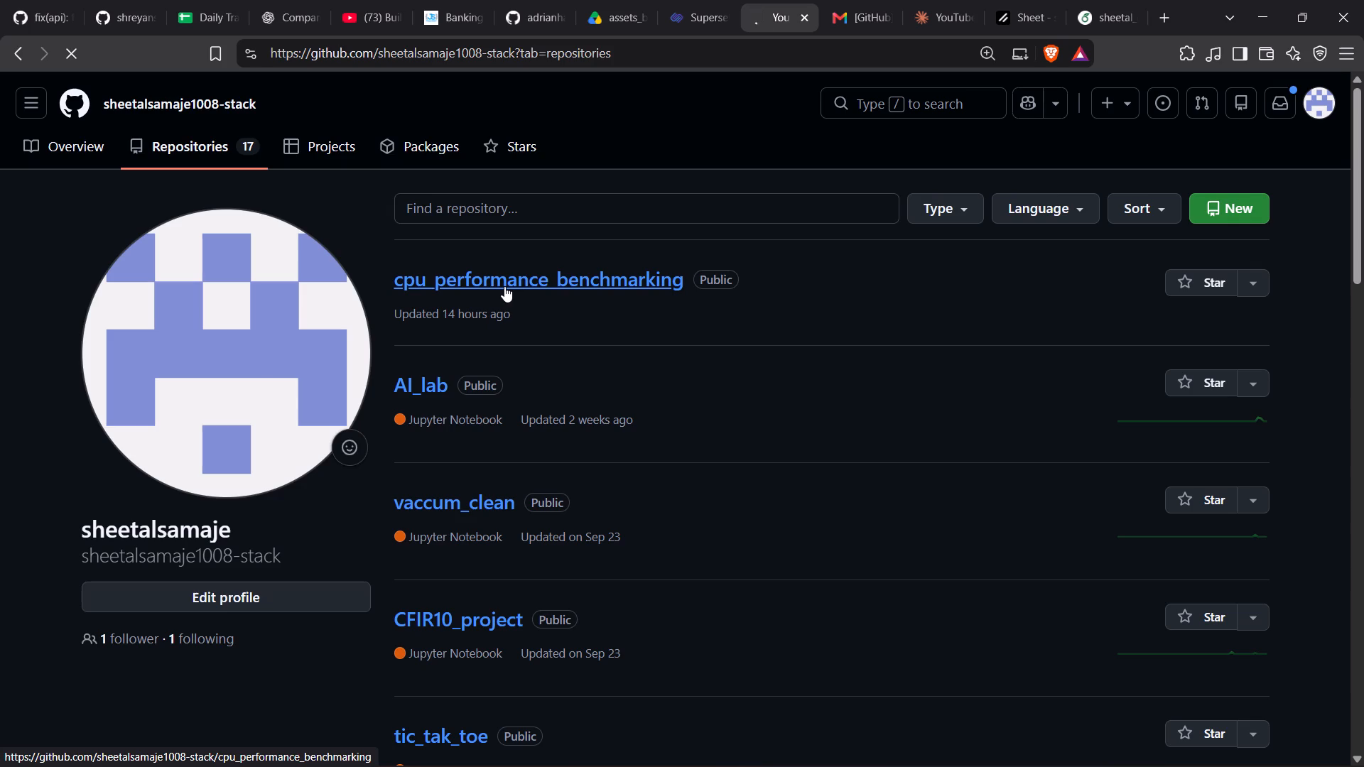
left_click(676, 320)
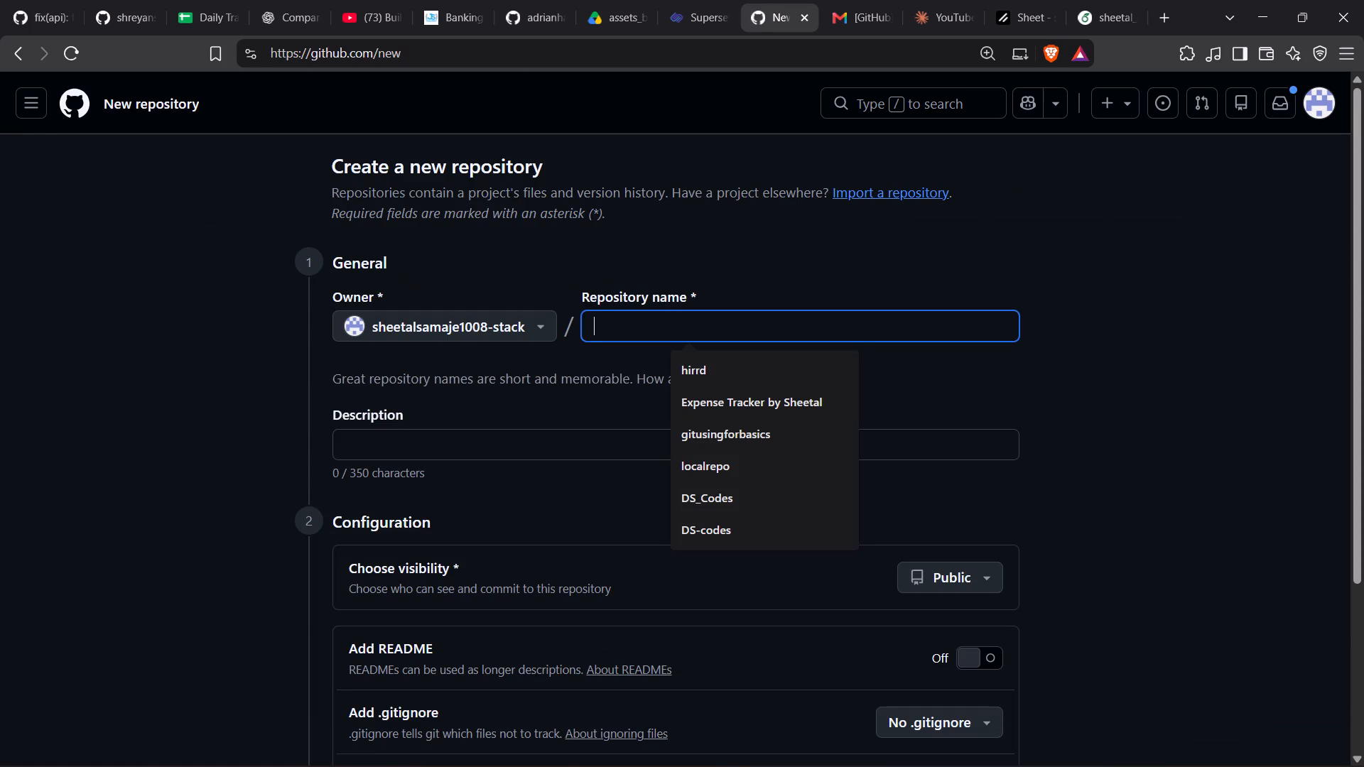
type("bank")
type("_hori")
type("zon")
key("Return")
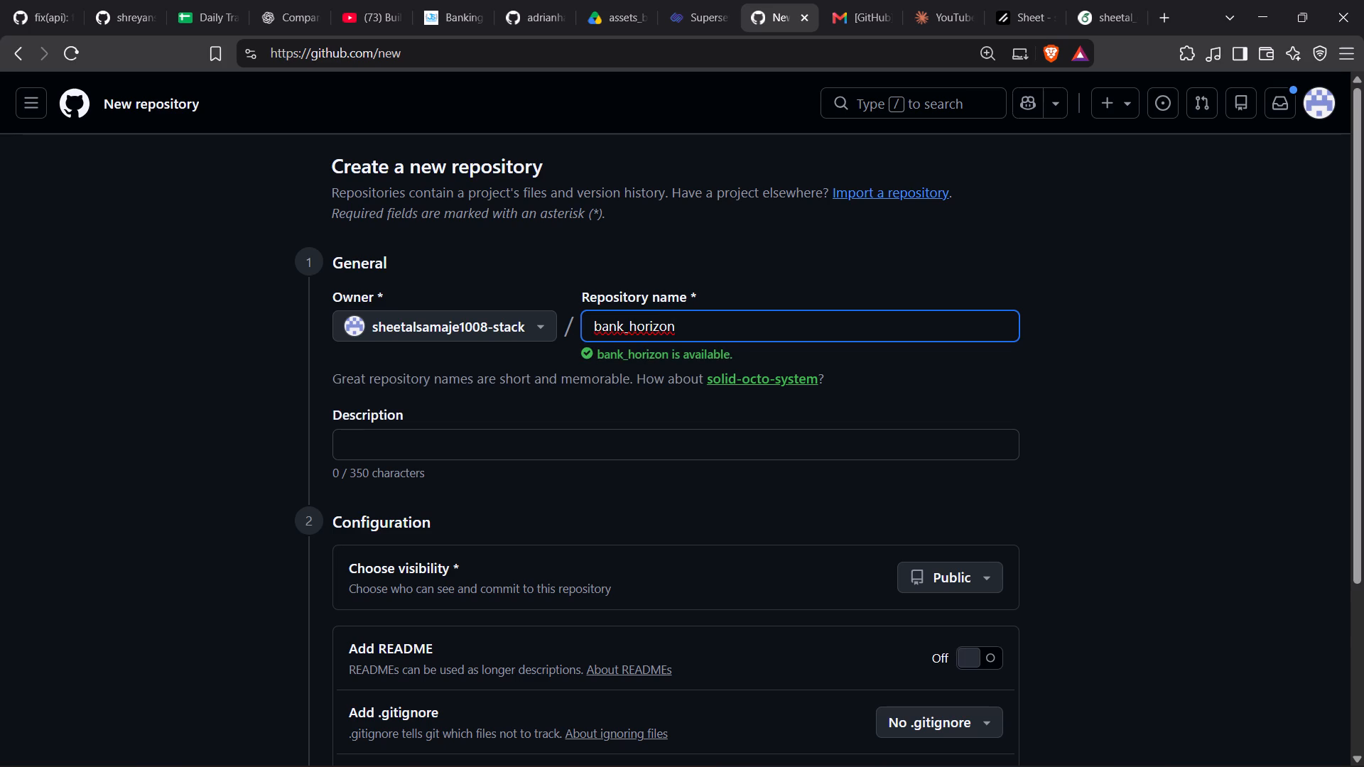
scroll(825, 462, "down", 6)
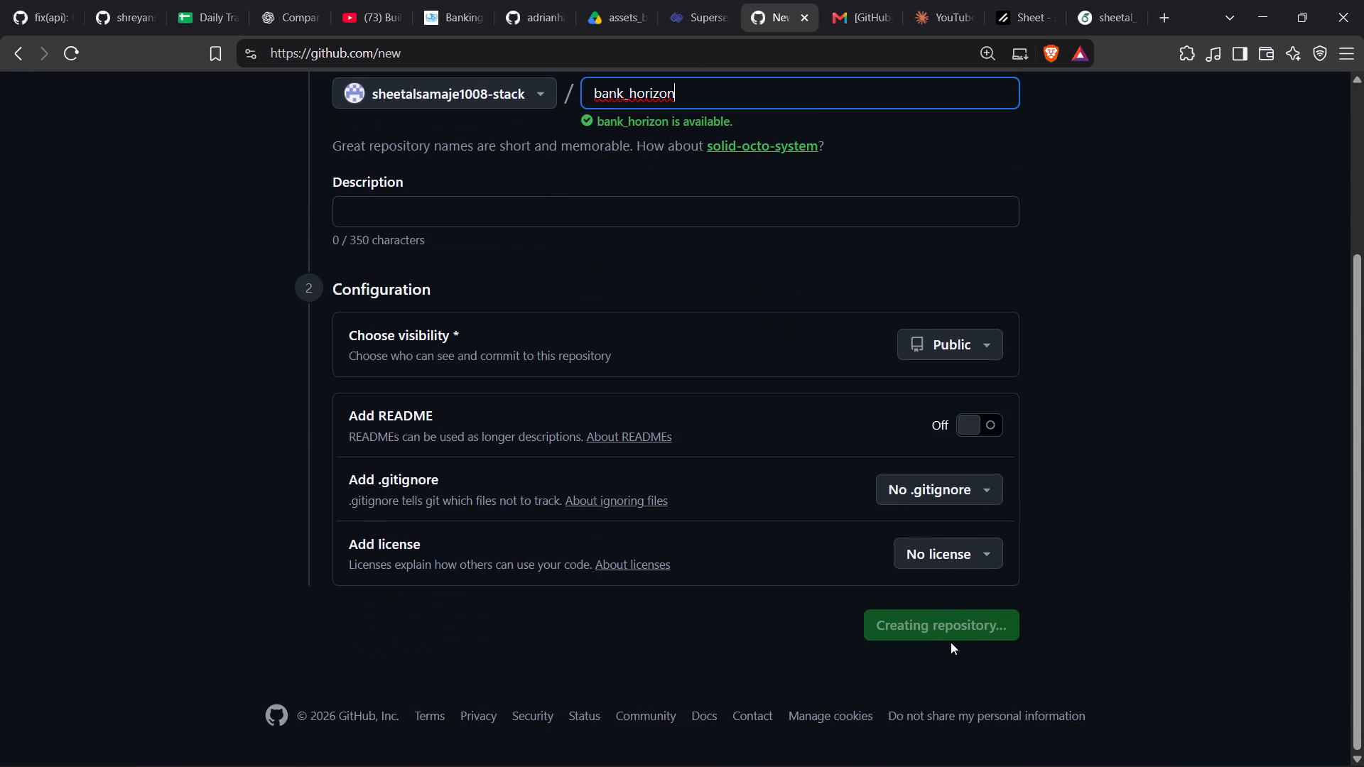
scroll(704, 447, "up", 3)
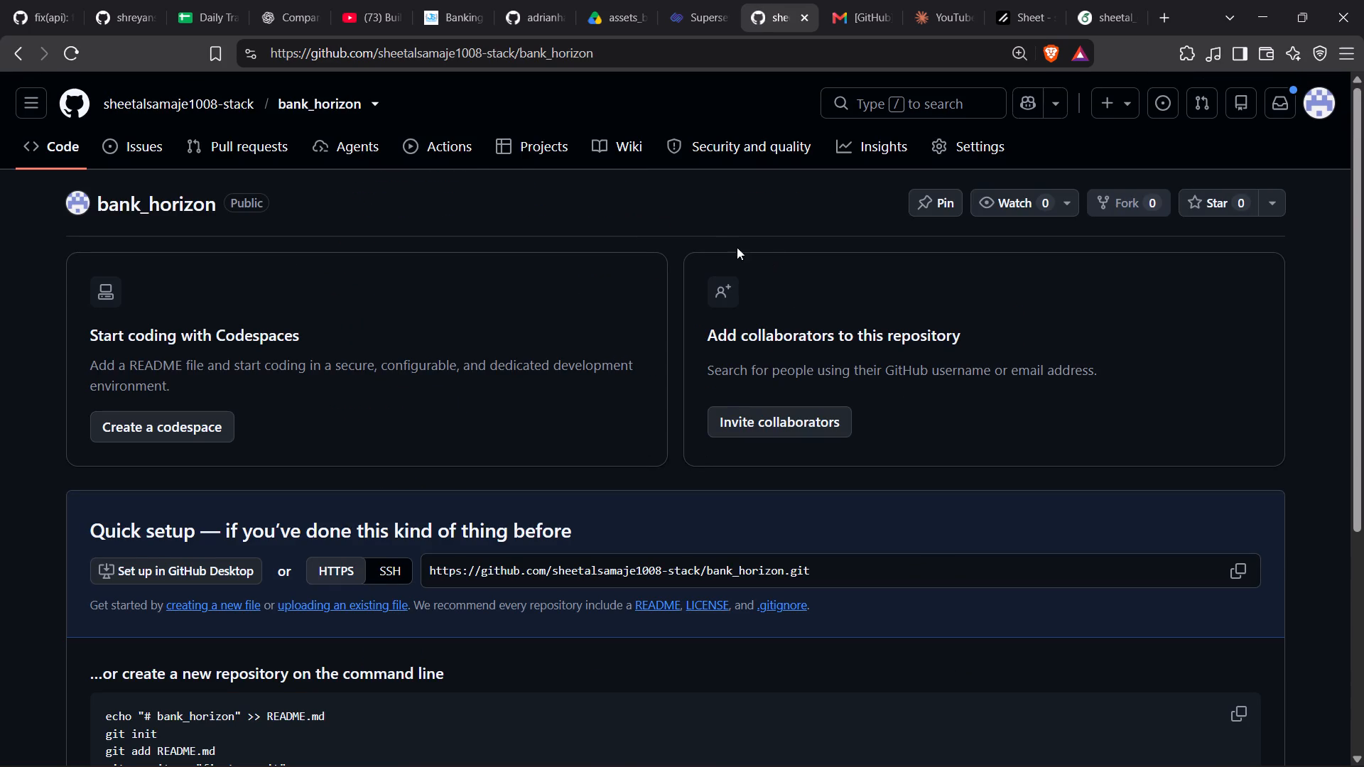
left_click_drag(611, 56, 213, 68)
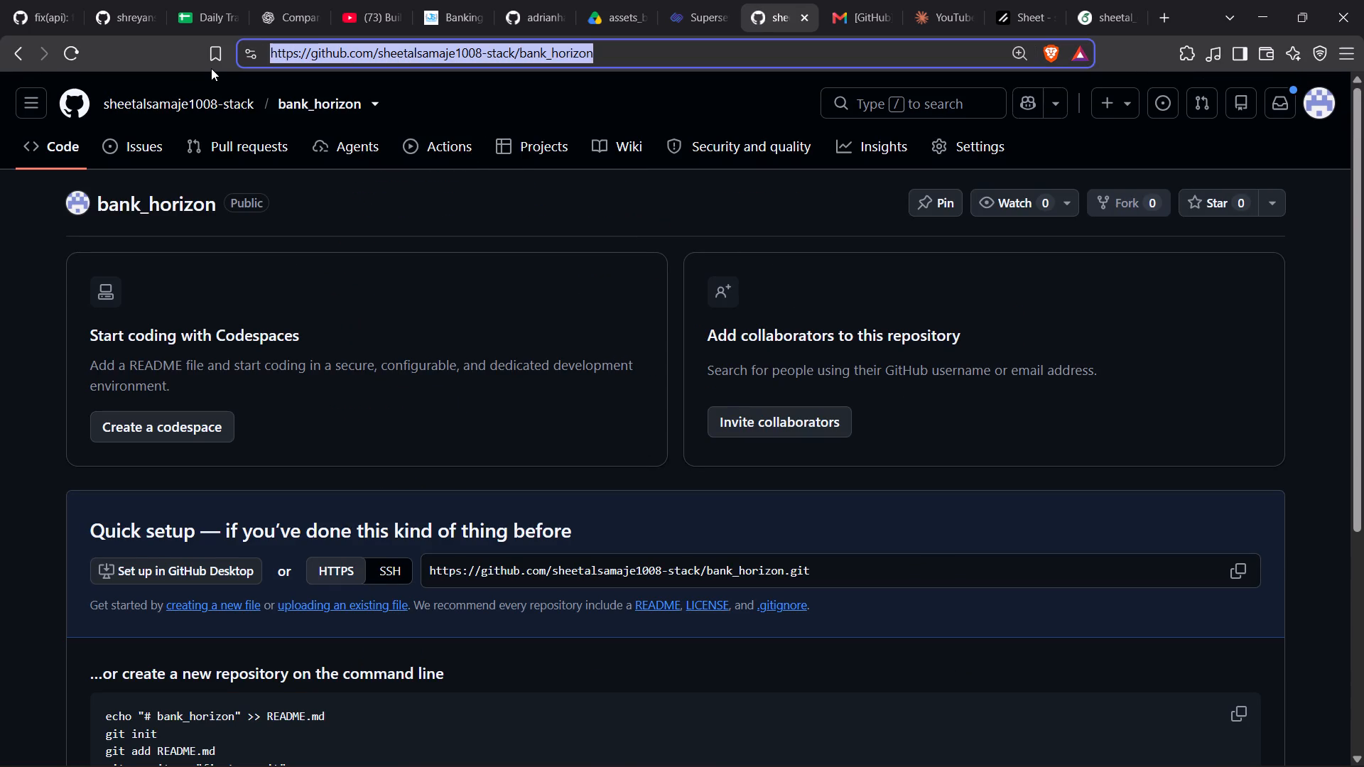
key("ctrl+c")
left_click(654, 61)
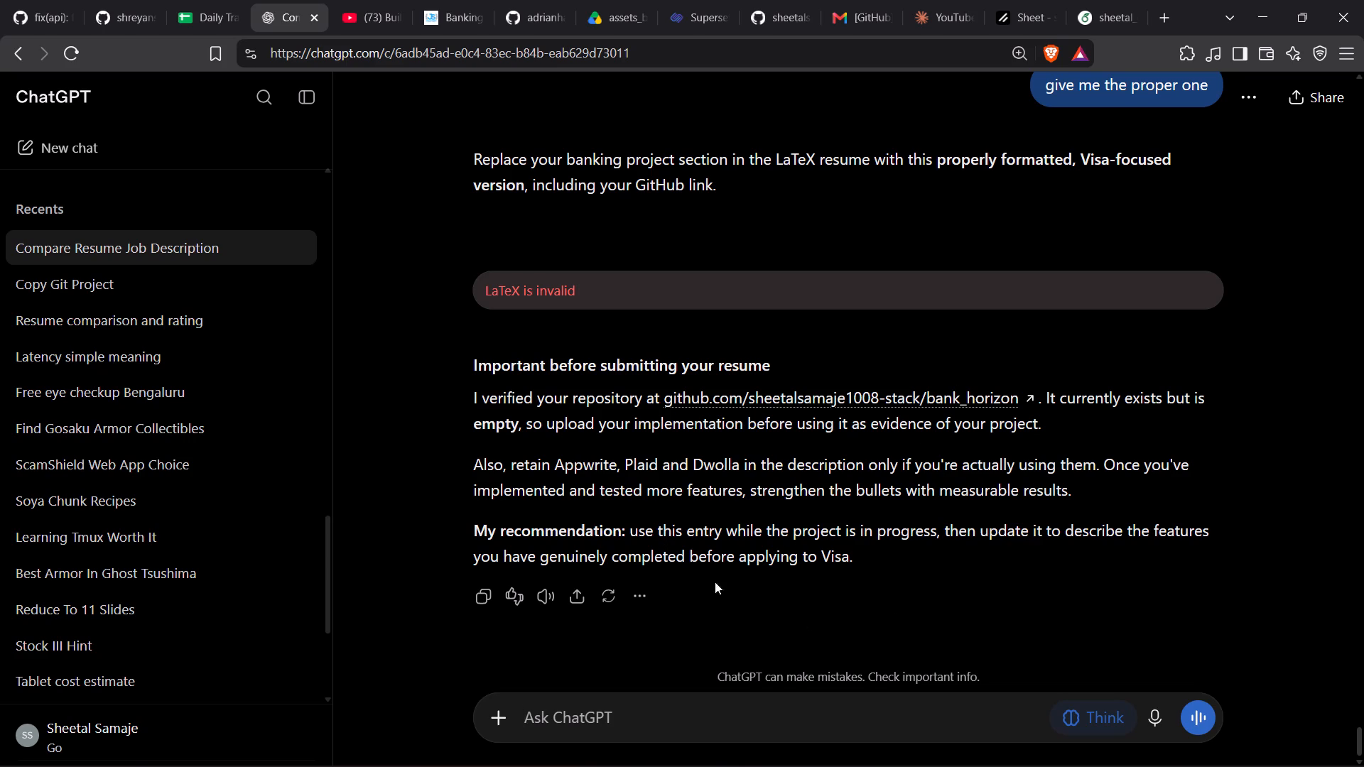
In the Overleaf resume, replace the banking project's "(In Progress)" line with a copy of the AI-Powered Interview Platform's GitHub Repository link lines.
left_click(1100, 0)
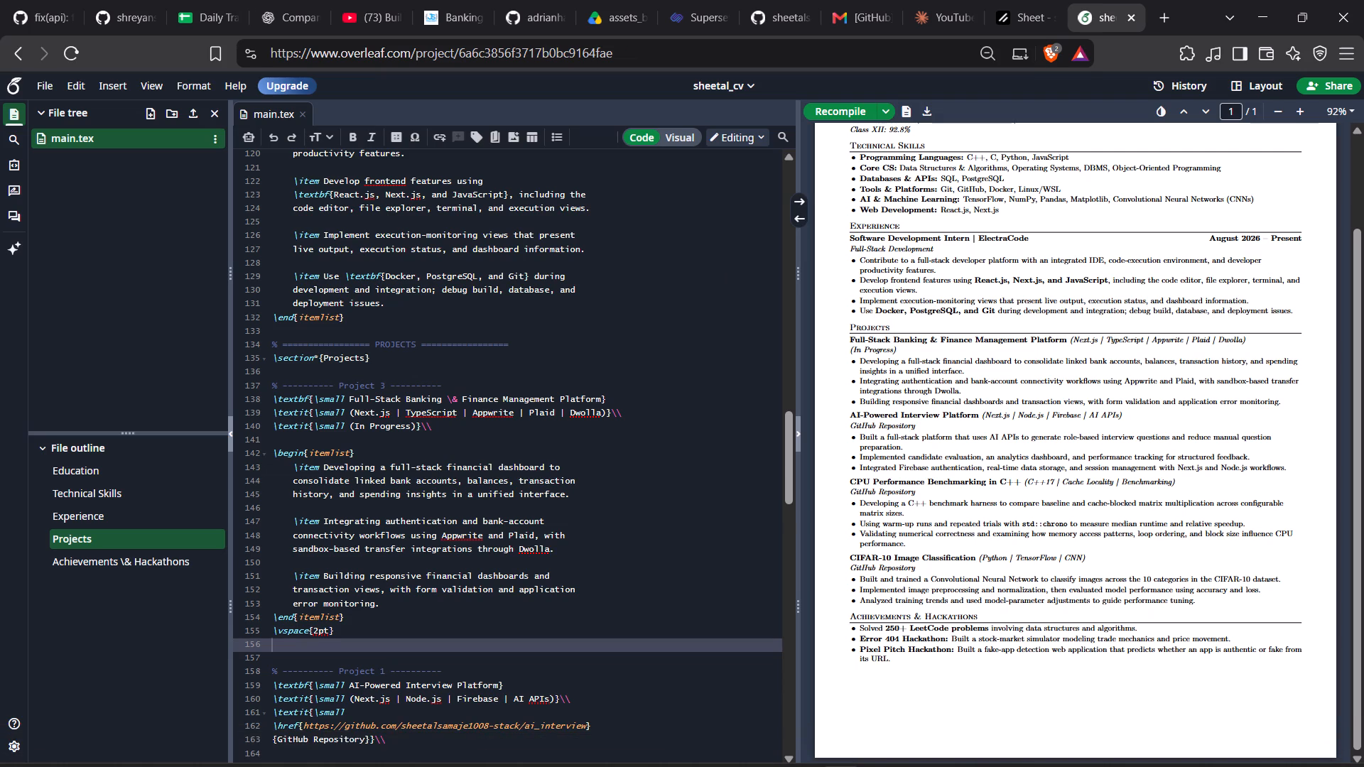
scroll(416, 457, "down", 4)
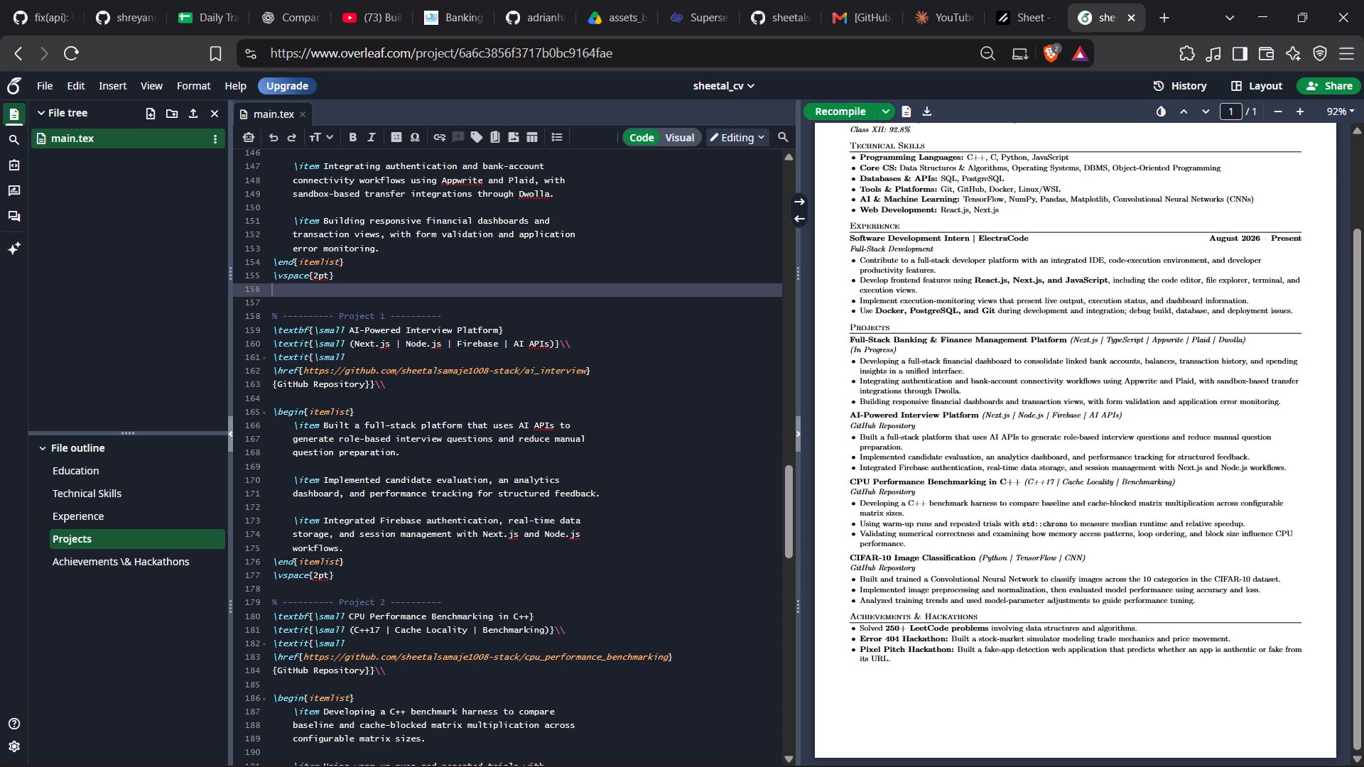
left_click_drag(274, 356, 340, 386)
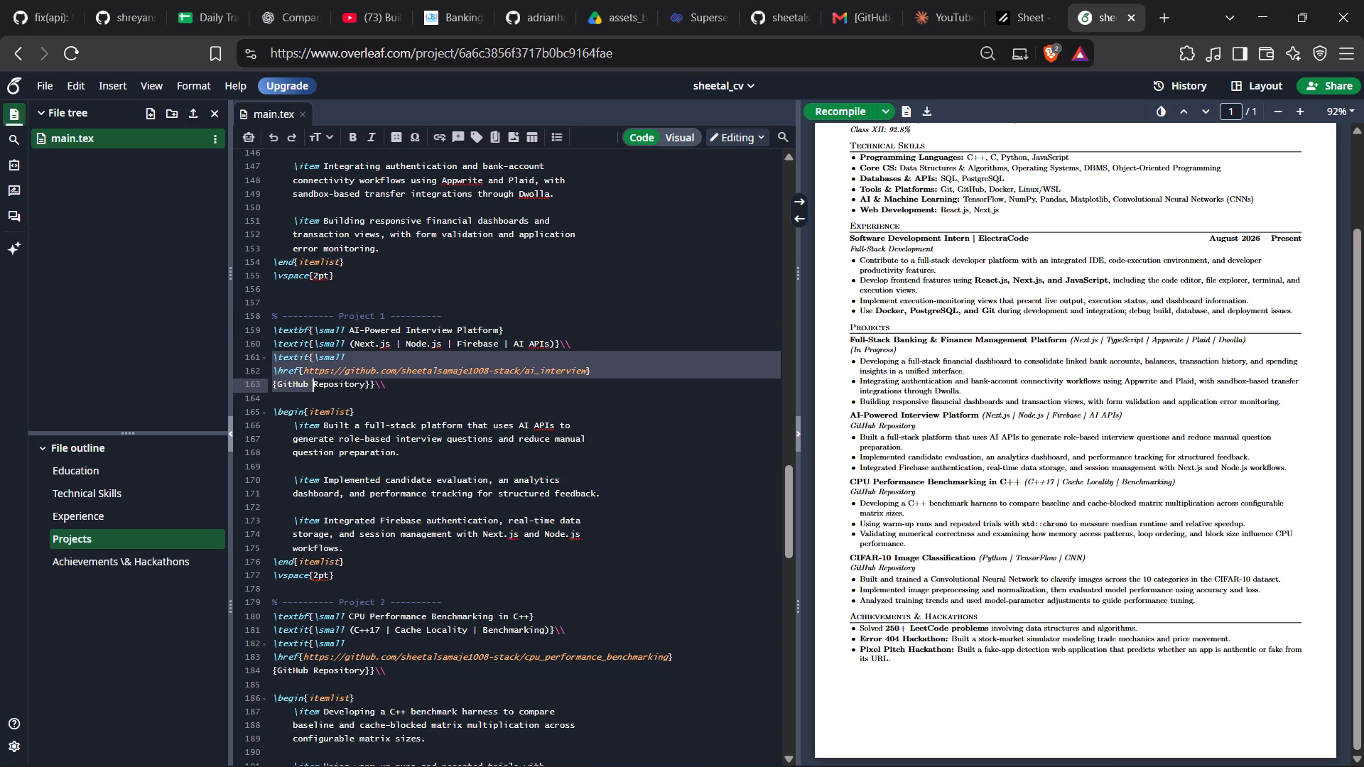
left_click_drag(340, 386, 404, 386)
key("ctrl+c")
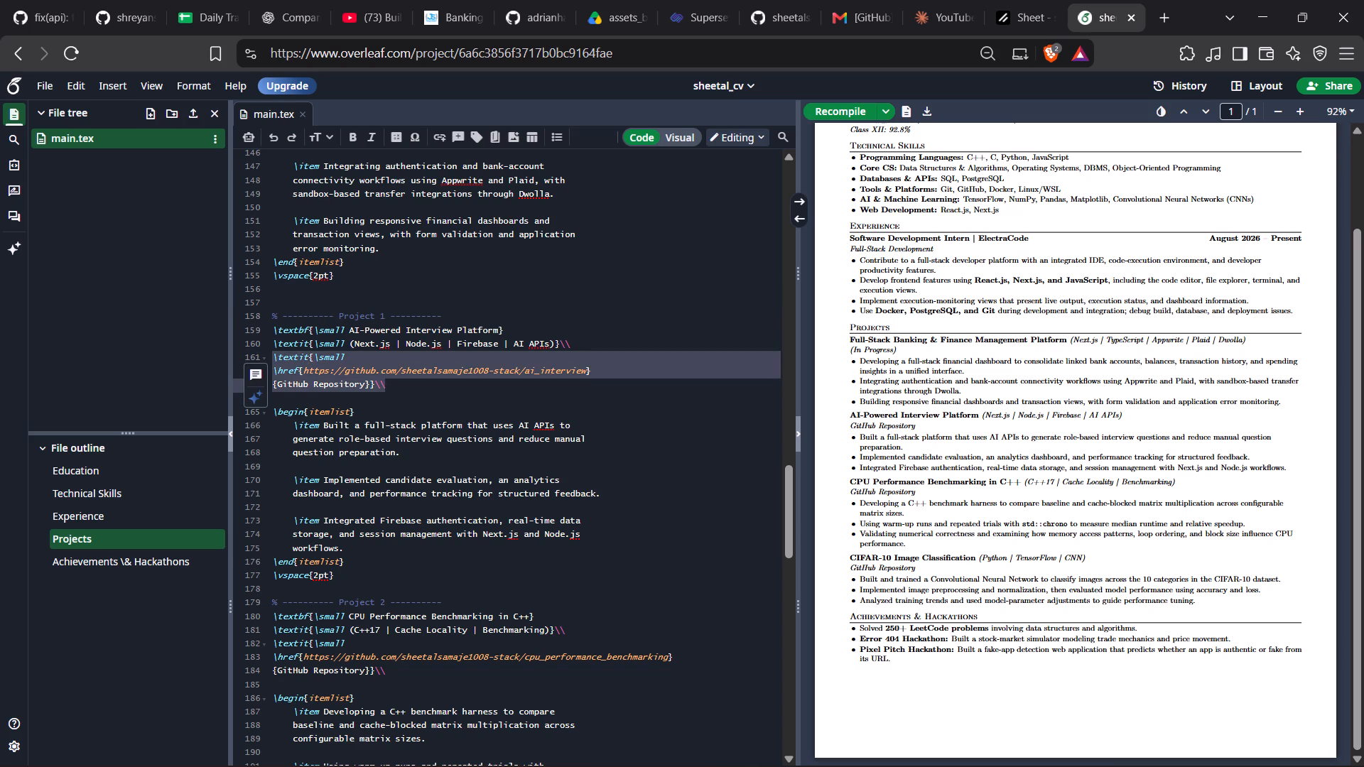
left_click(487, 423)
scroll(482, 412, "up", 3)
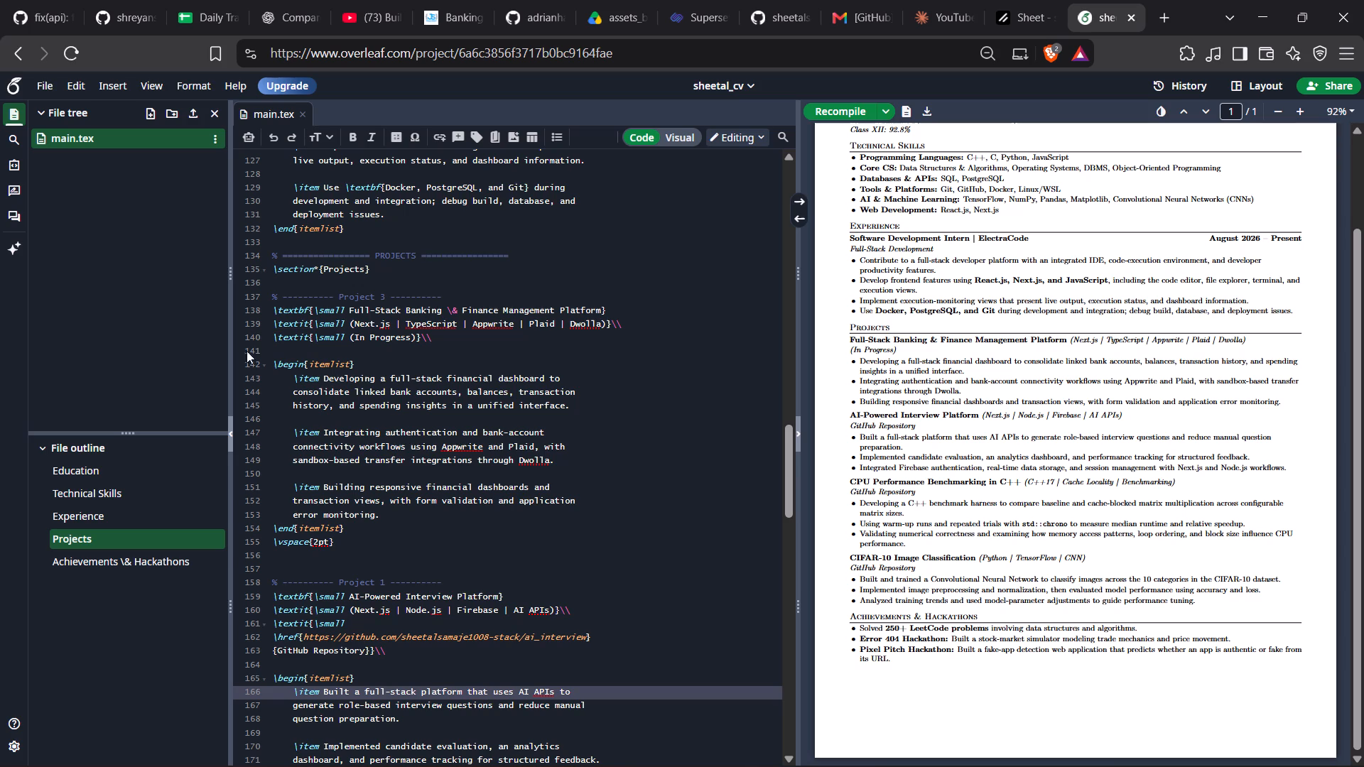
left_click_drag(274, 337, 312, 344)
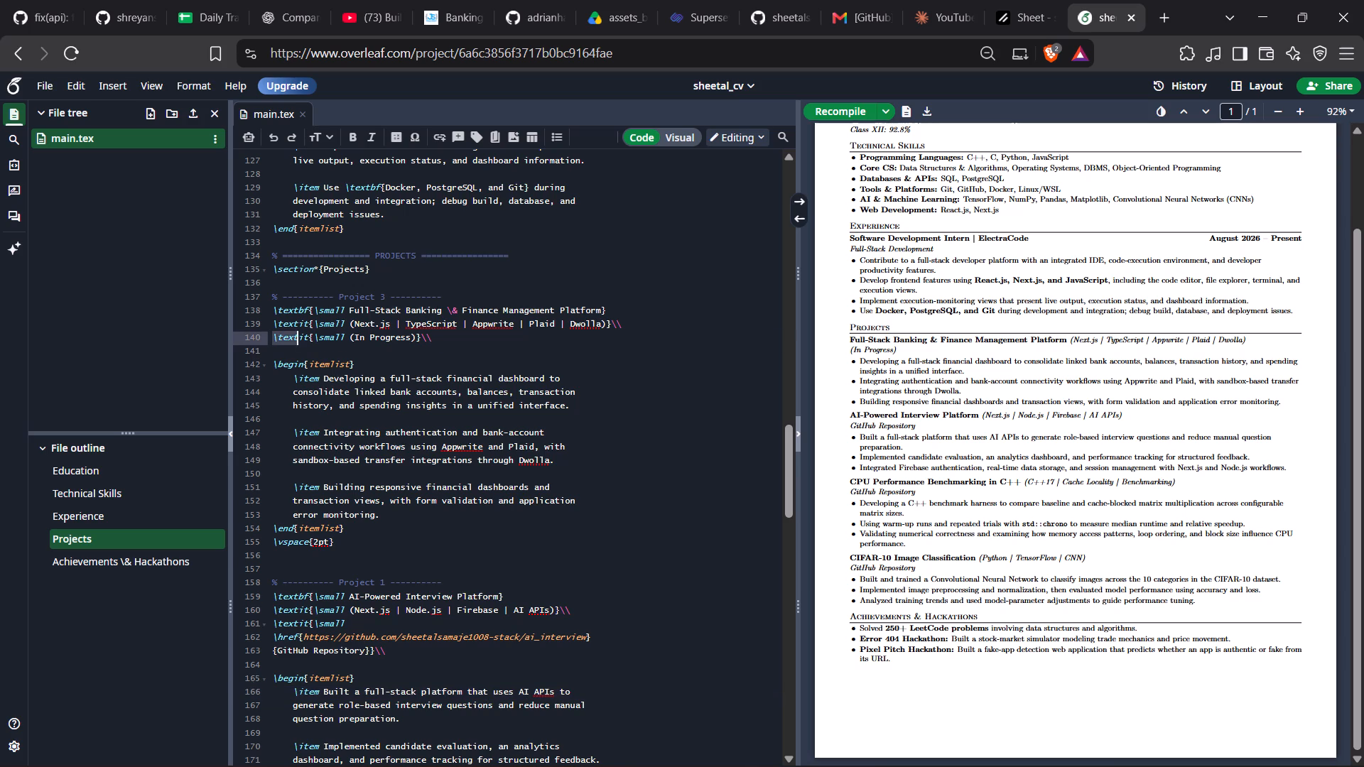
left_click_drag(312, 344, 446, 338)
key("ctrl+v")
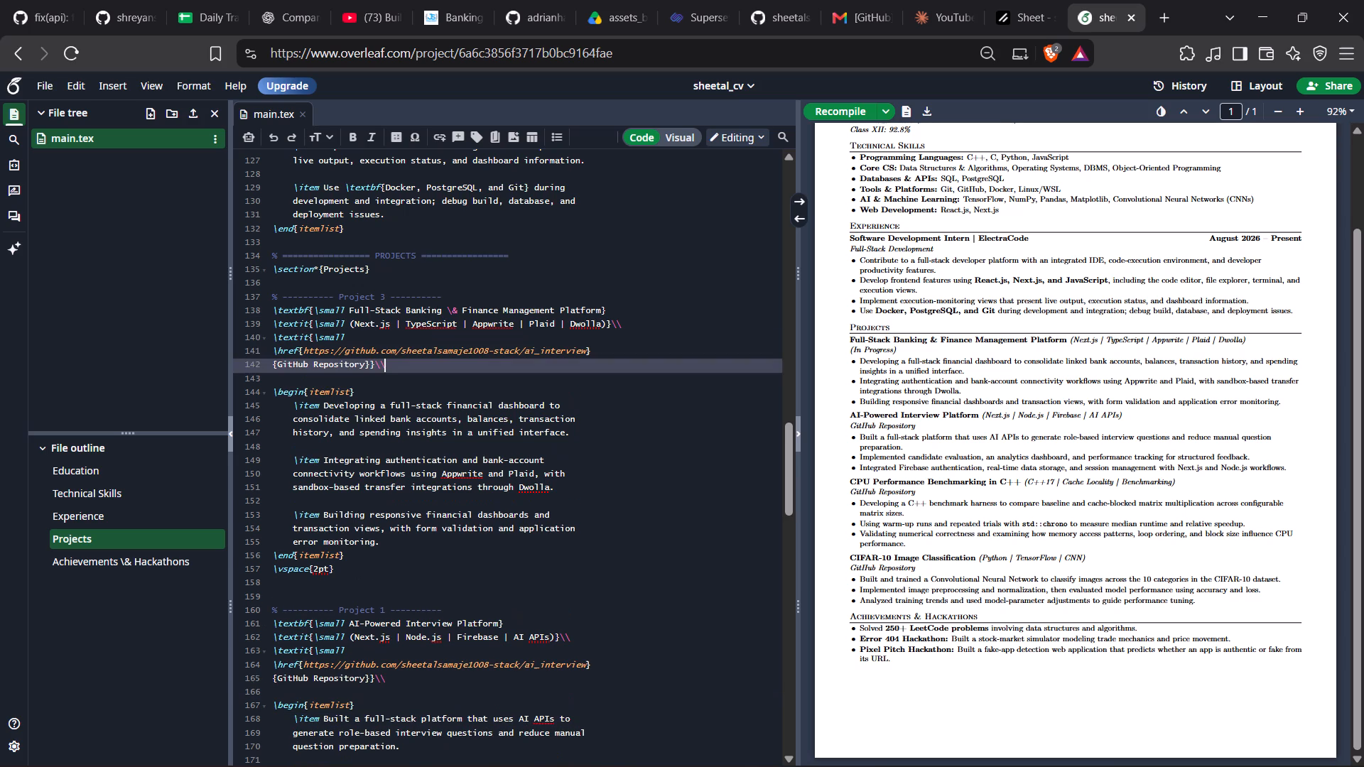
Replace the banking project's ai_interview link address with the copied bank_horizon repository URL and recompile the resume.
left_click(306, 351)
left_click(304, 351)
left_click_drag(304, 351, 311, 350)
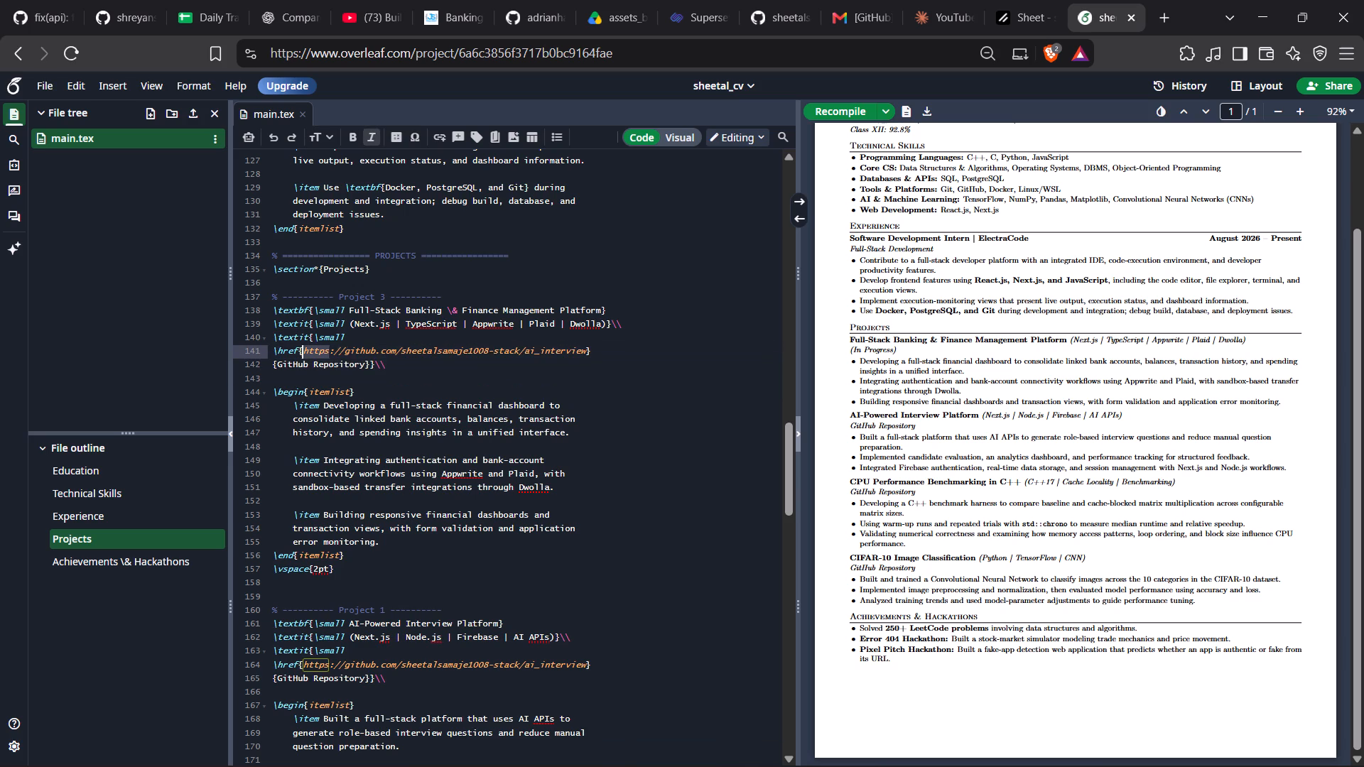
left_click_drag(311, 350, 583, 350)
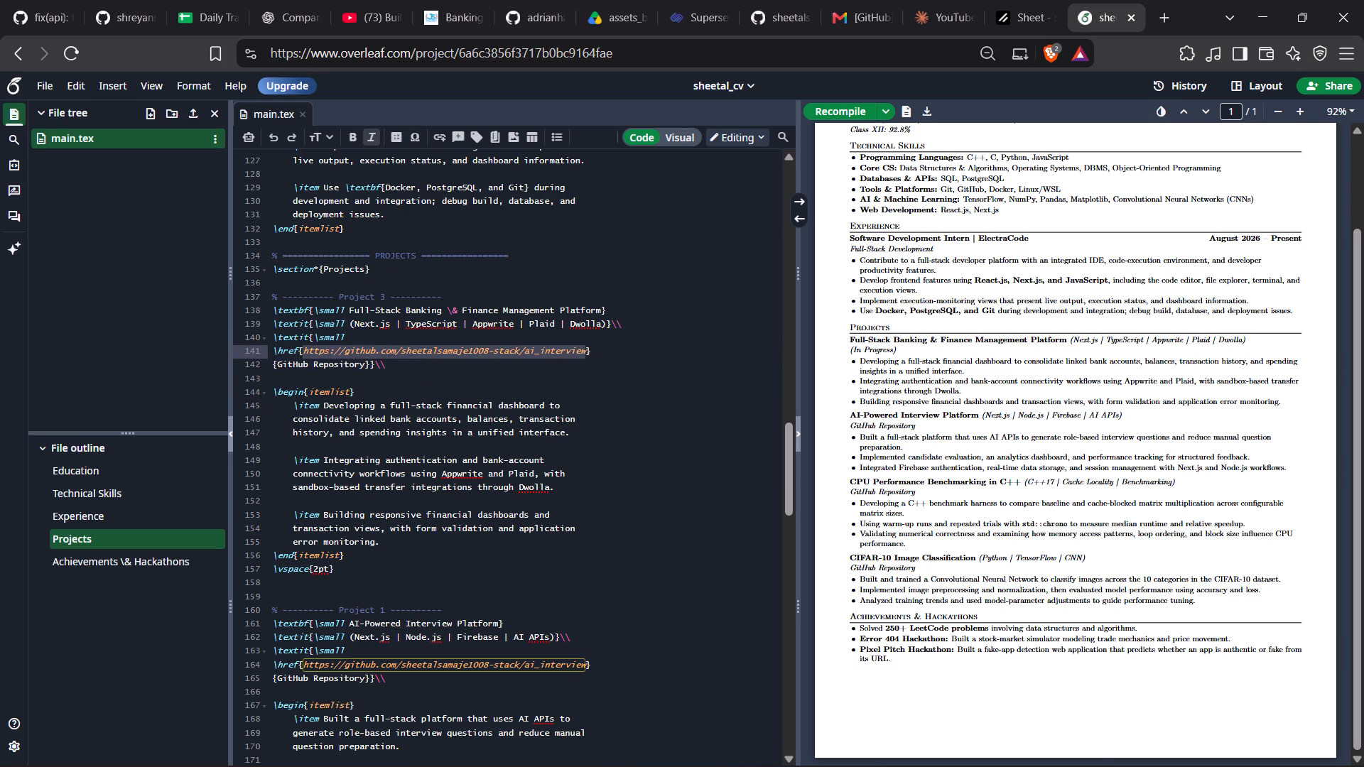
key("super+v")
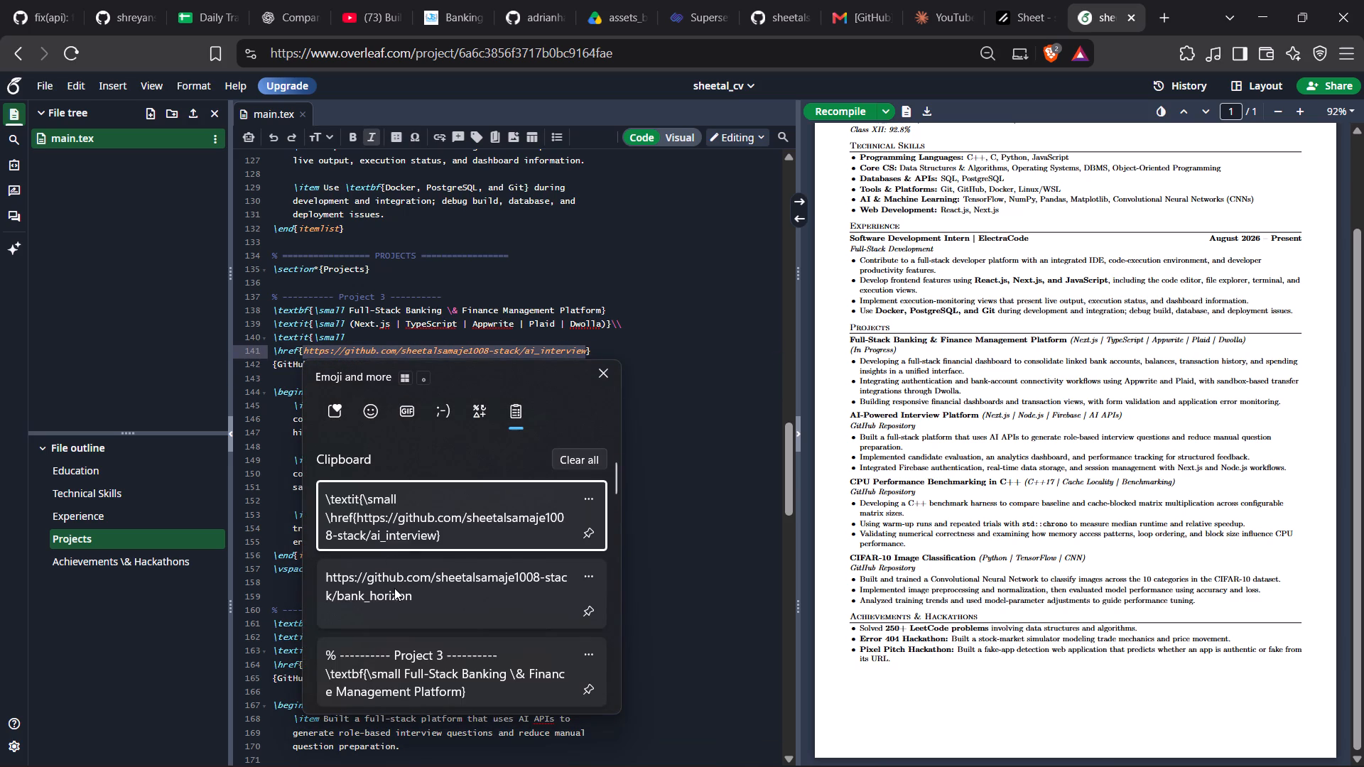
left_click(394, 588)
key("ctrl+v")
left_click(628, 404)
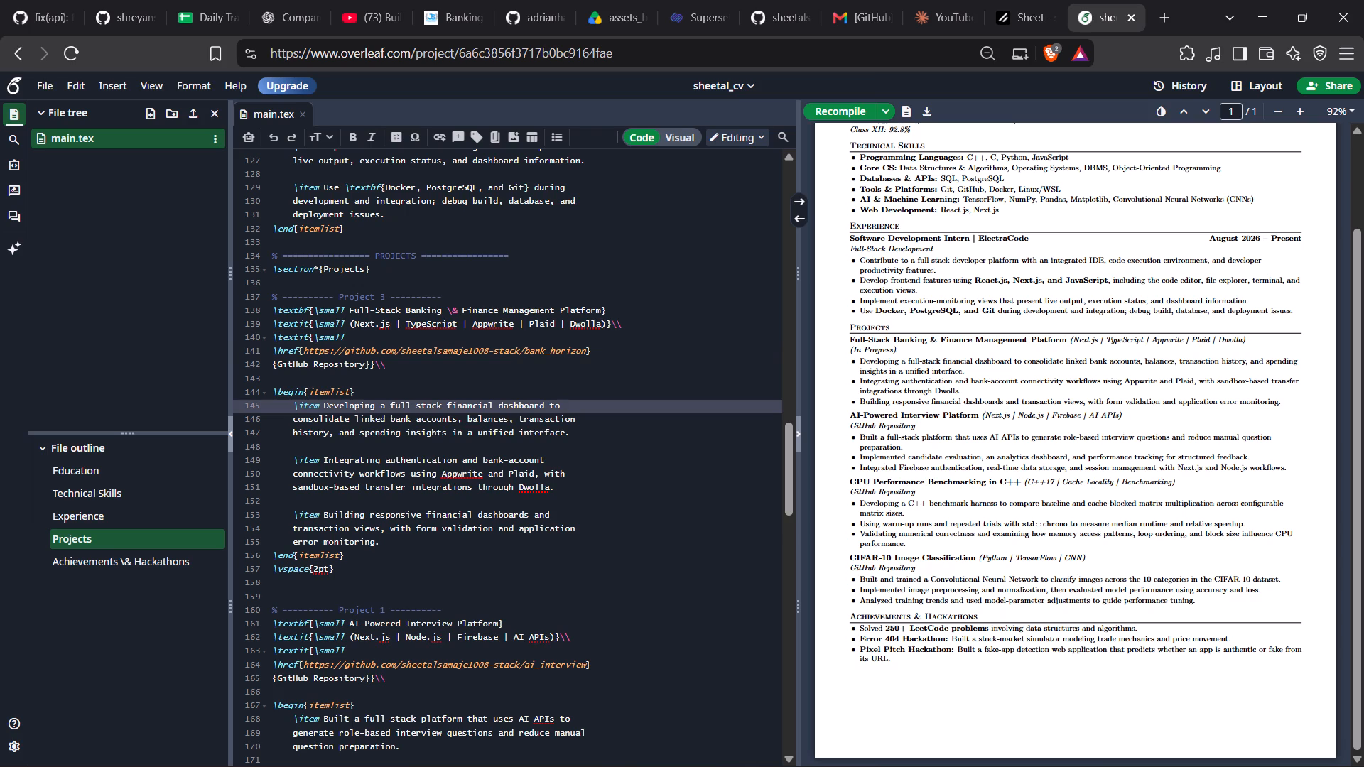
left_click(833, 112)
Test the banking project's GitHub Repository link in the compiled PDF and close the page it opens.
left_click(894, 349)
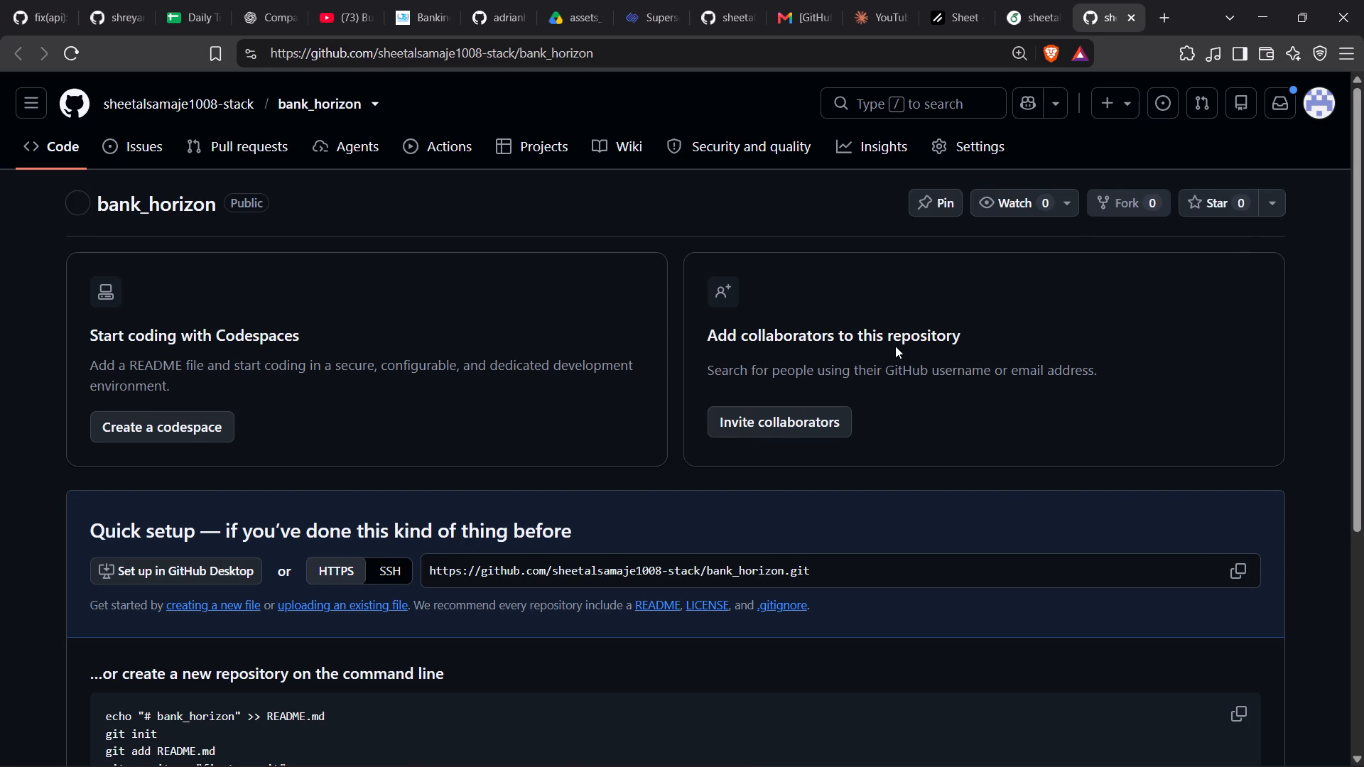
left_click(1131, 23)
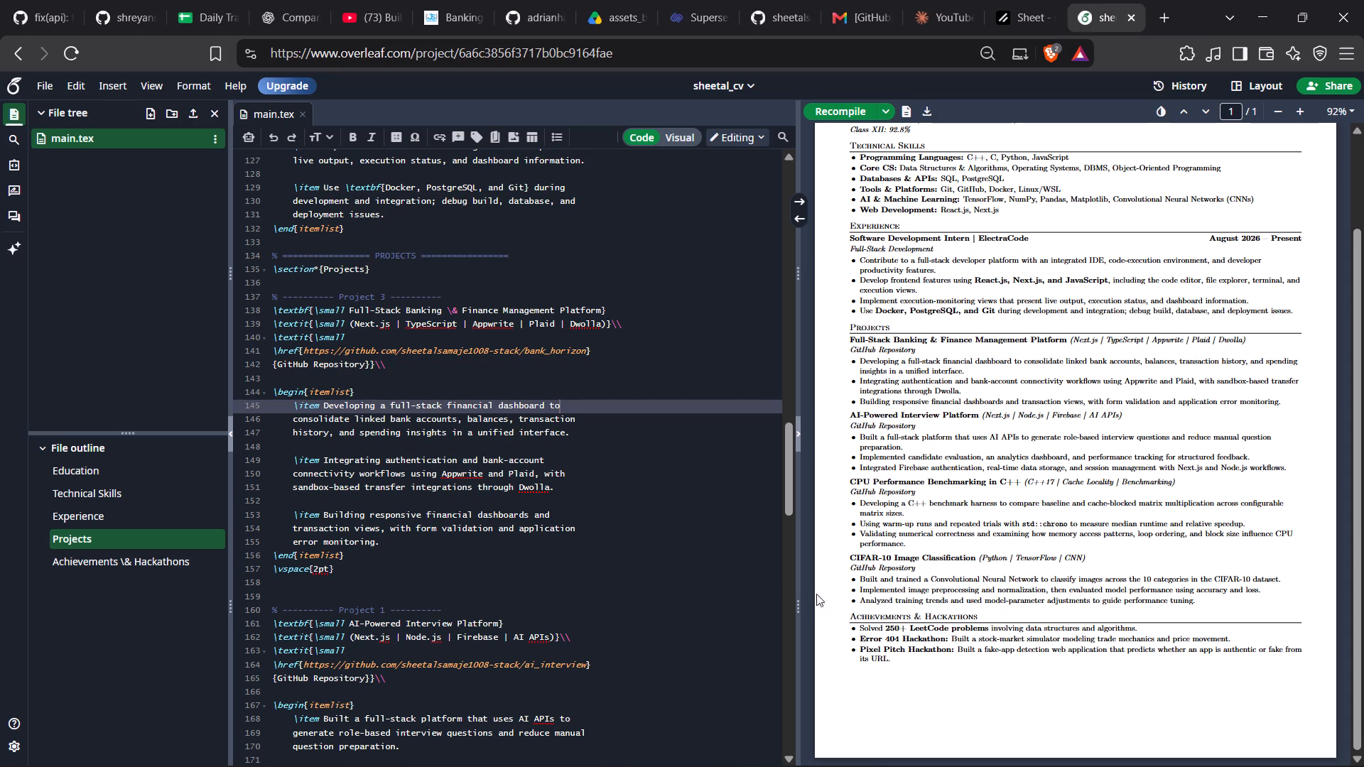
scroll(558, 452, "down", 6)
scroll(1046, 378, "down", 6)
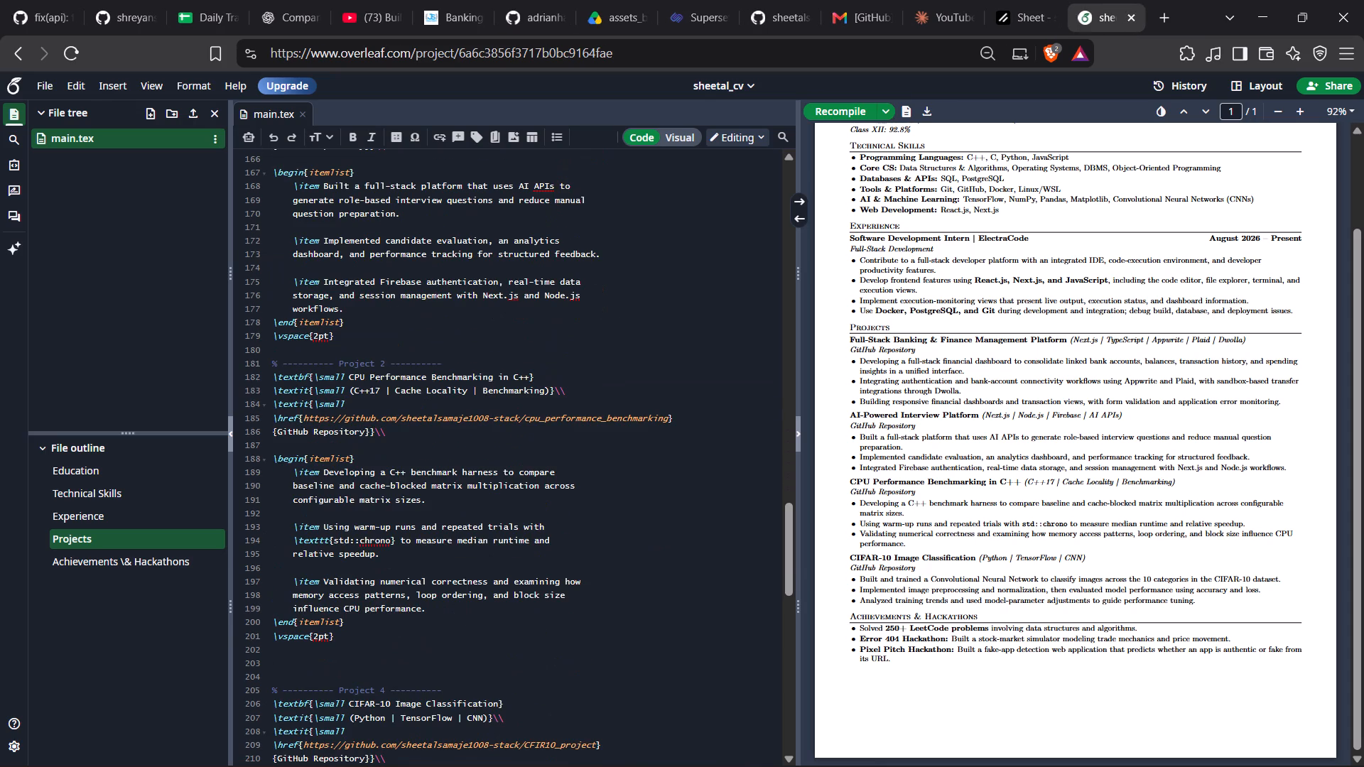
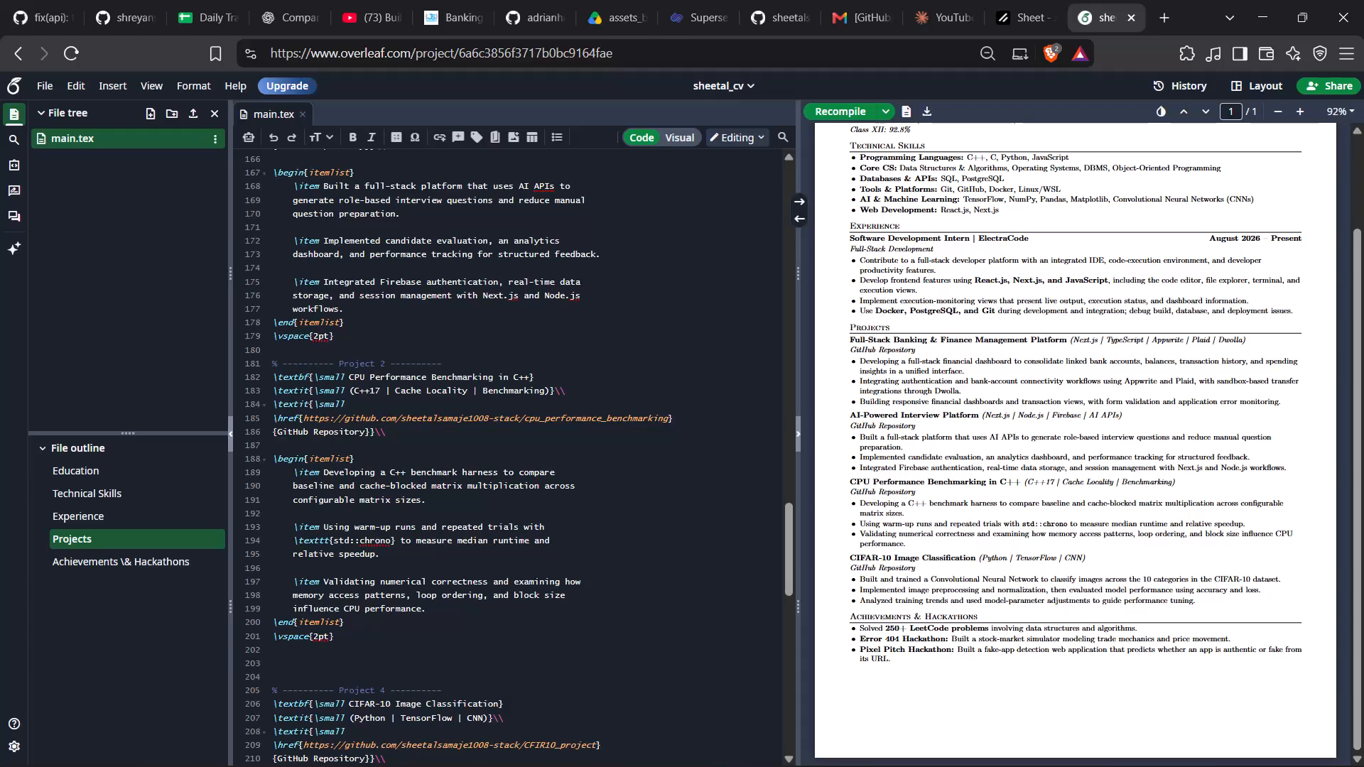
Delete the whole CPU Performance Benchmarking in C++ project block, including its trailing vspace line, and recompile the resume.
scroll(374, 508, "down", 5)
scroll(374, 508, "up", 1)
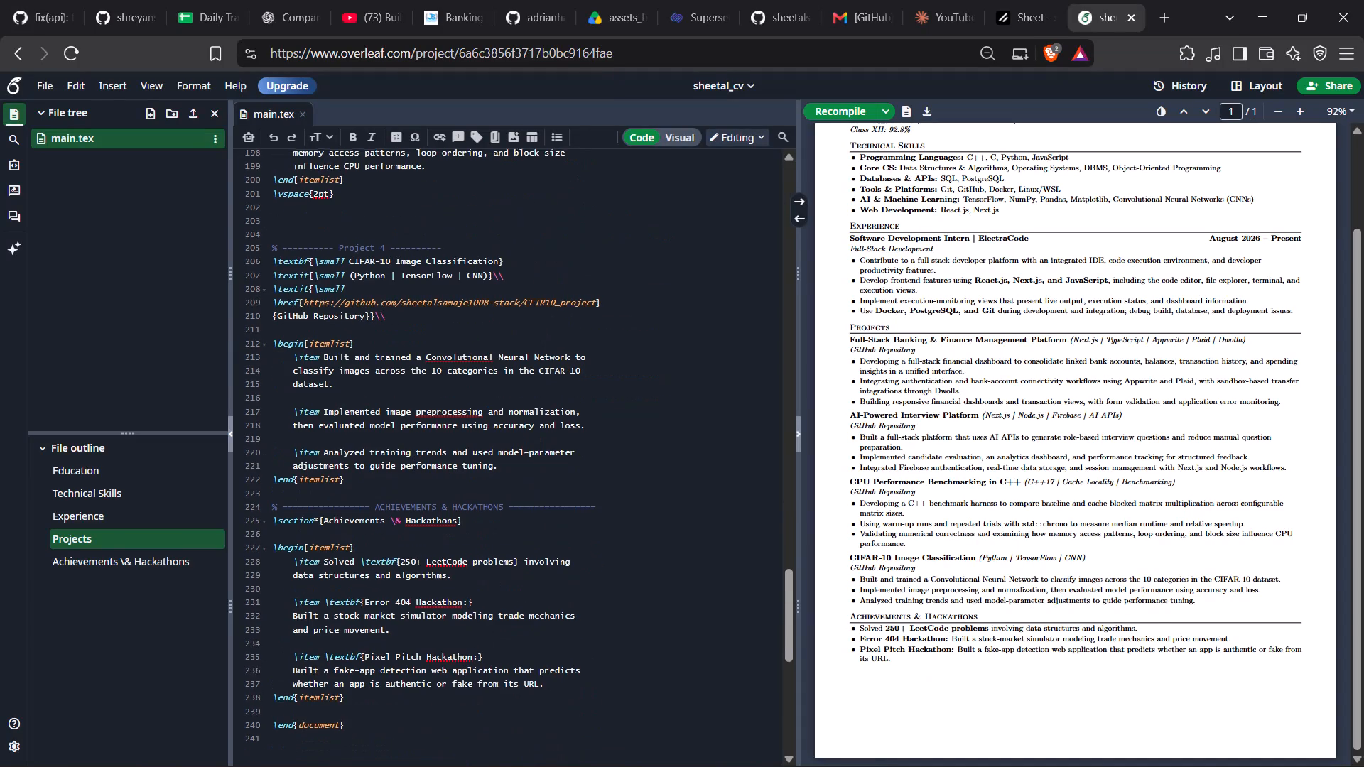
scroll(374, 508, "up", 4)
left_click_drag(270, 367, 329, 506)
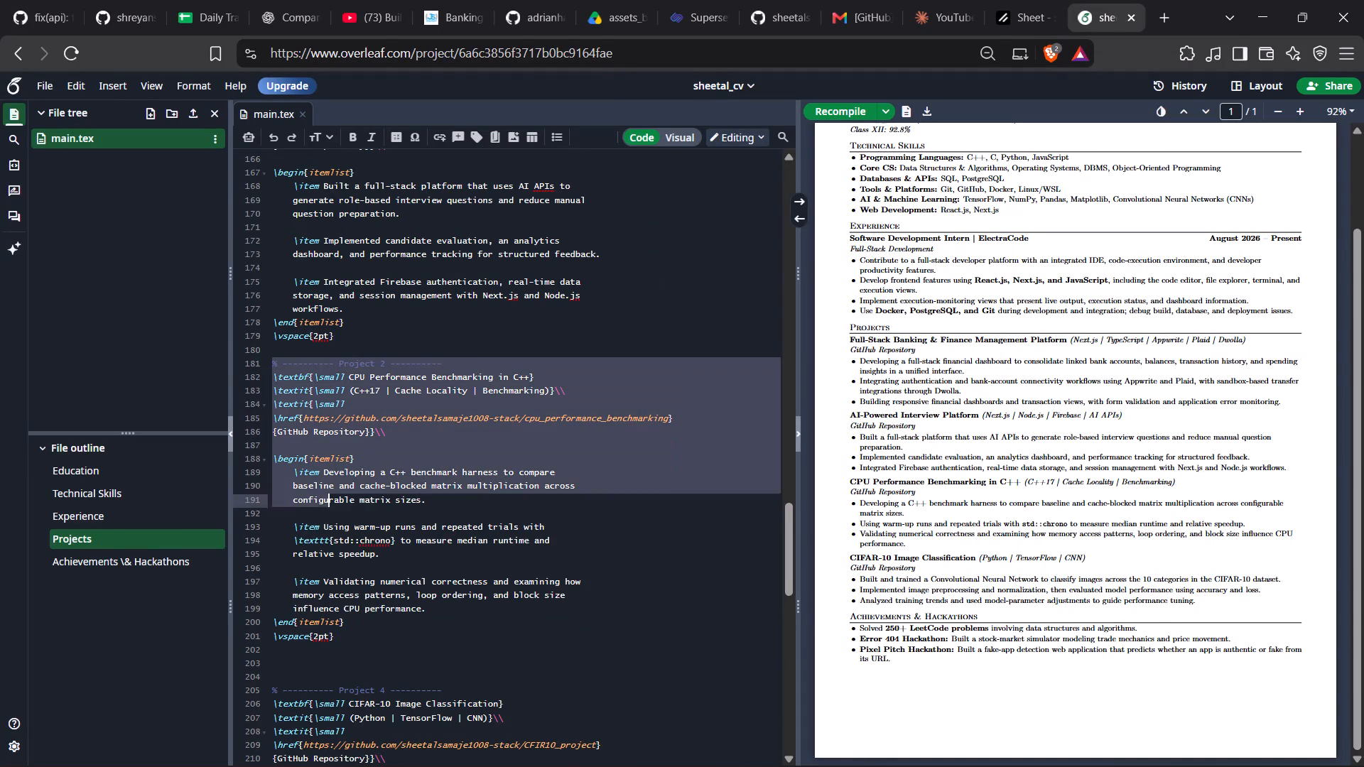
left_click_drag(329, 506, 393, 639)
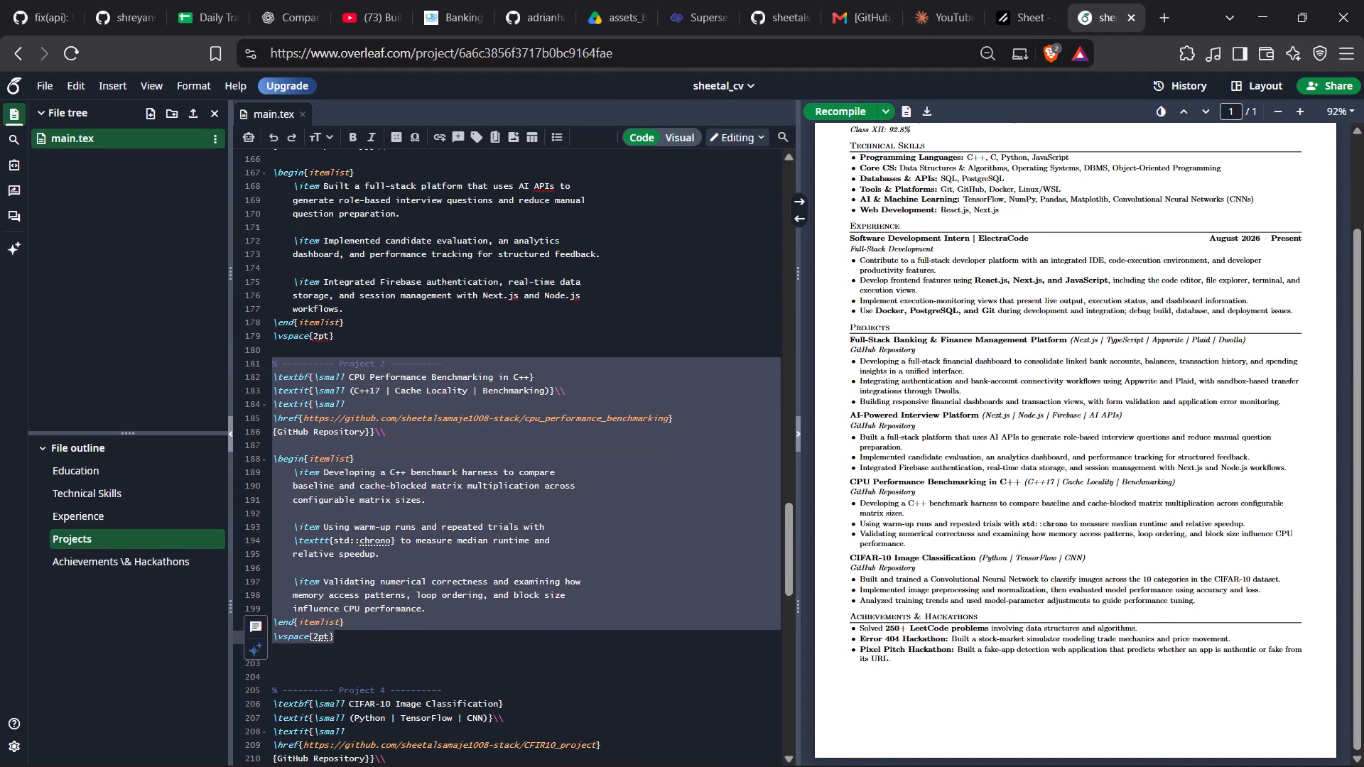
key("BackSpace")
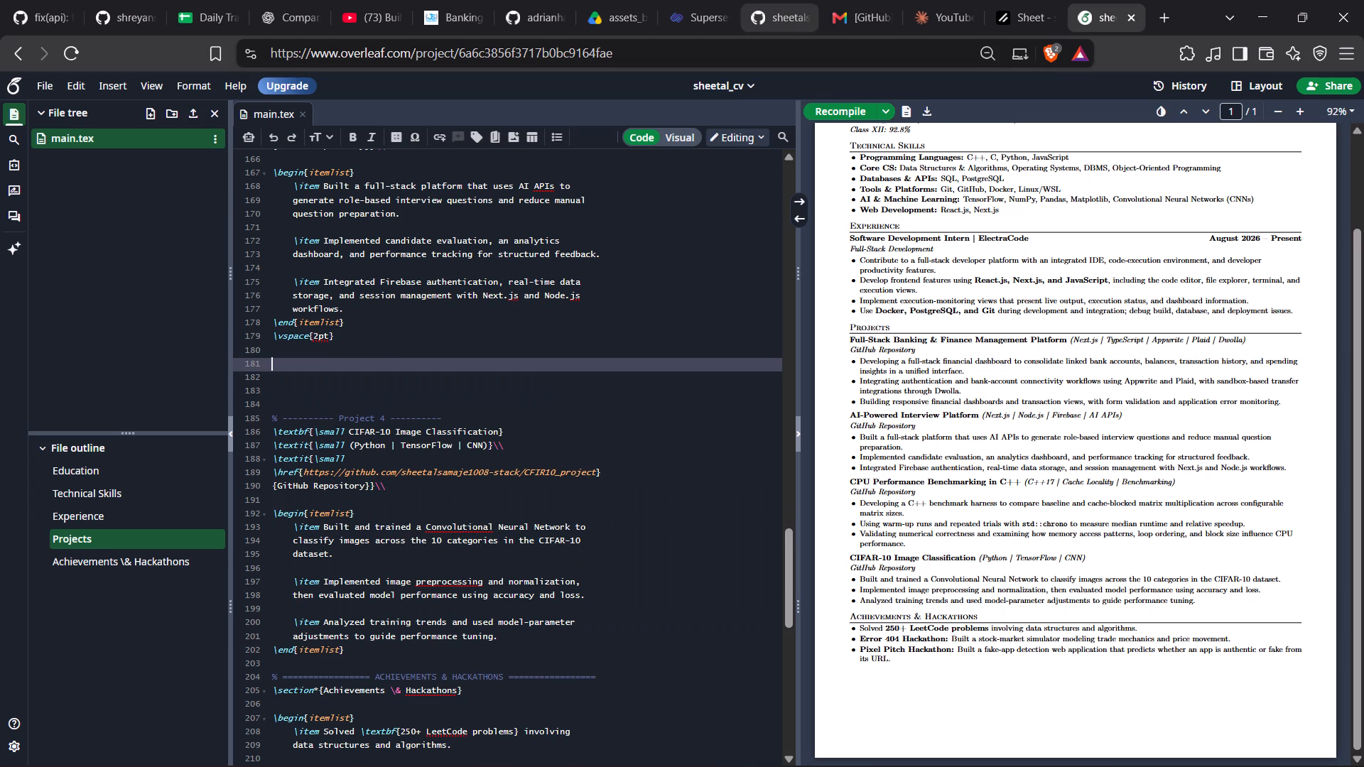
left_click(843, 106)
Look through the resume source and the compiled PDF, checking the education, skills, experience, projects and achievements sections.
scroll(536, 530, "up", 9)
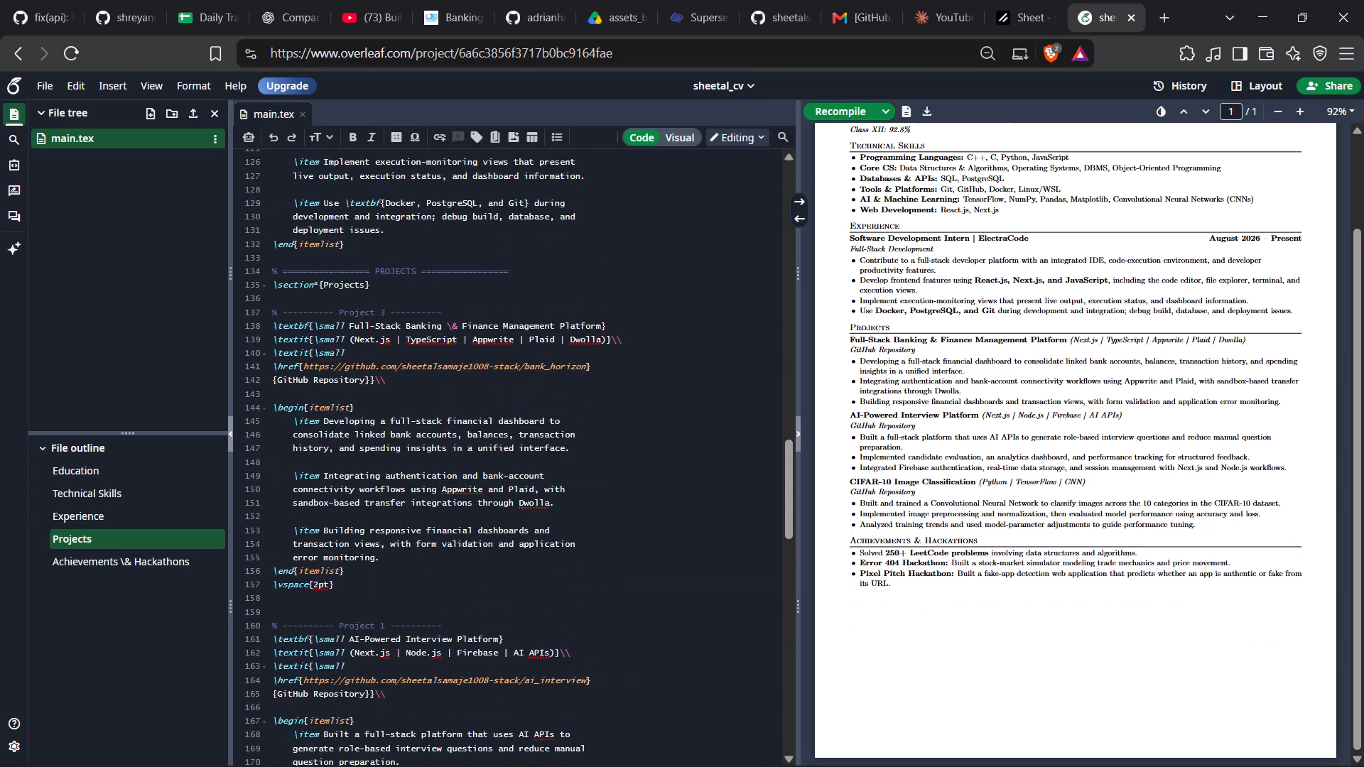
scroll(536, 530, "up", 6)
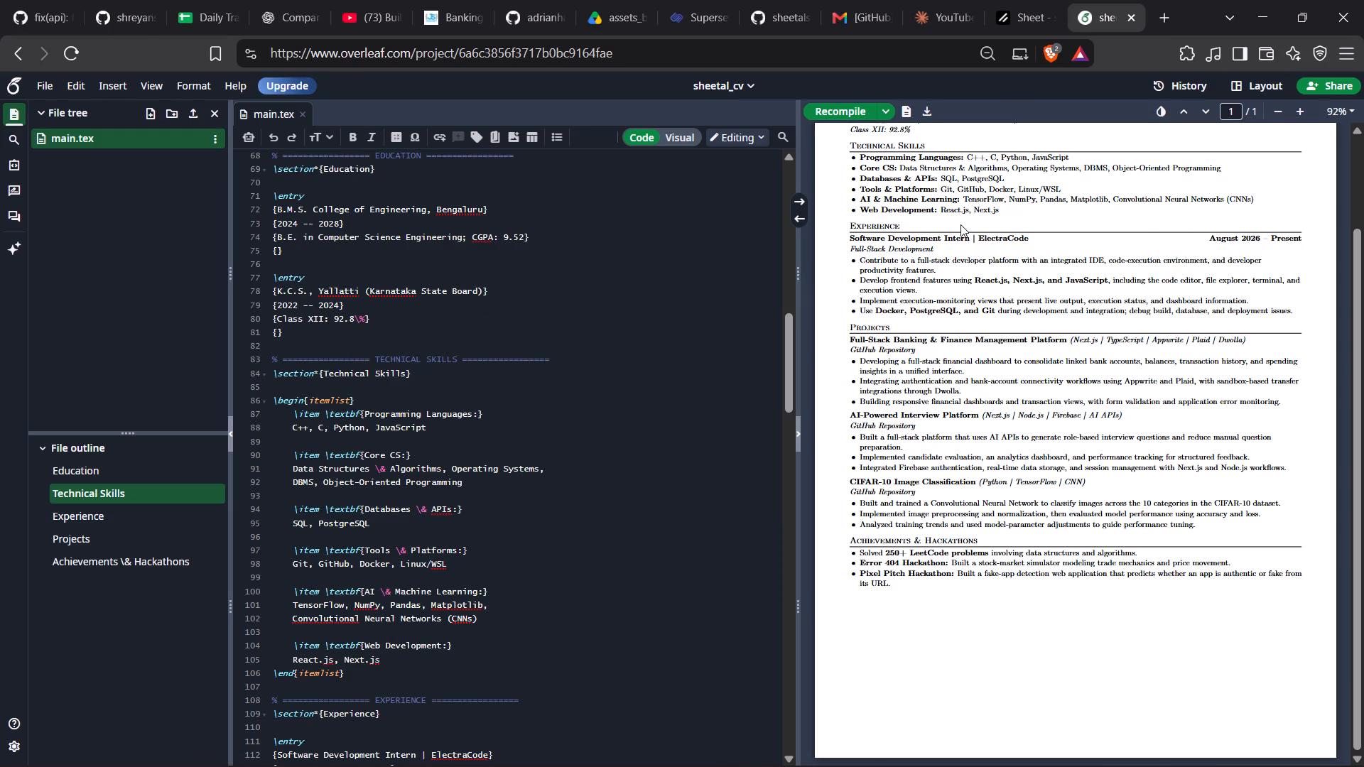
scroll(450, 477, "down", 10)
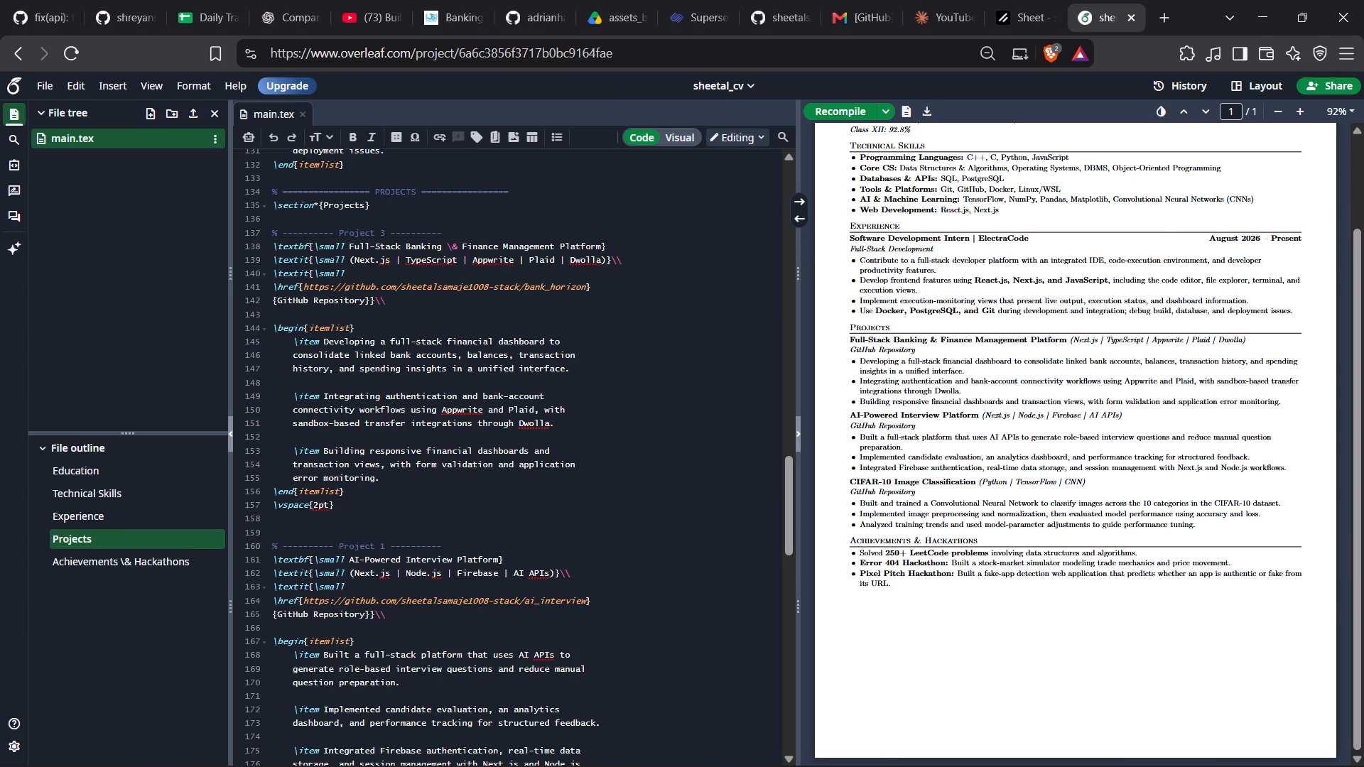
scroll(465, 455, "down", 2)
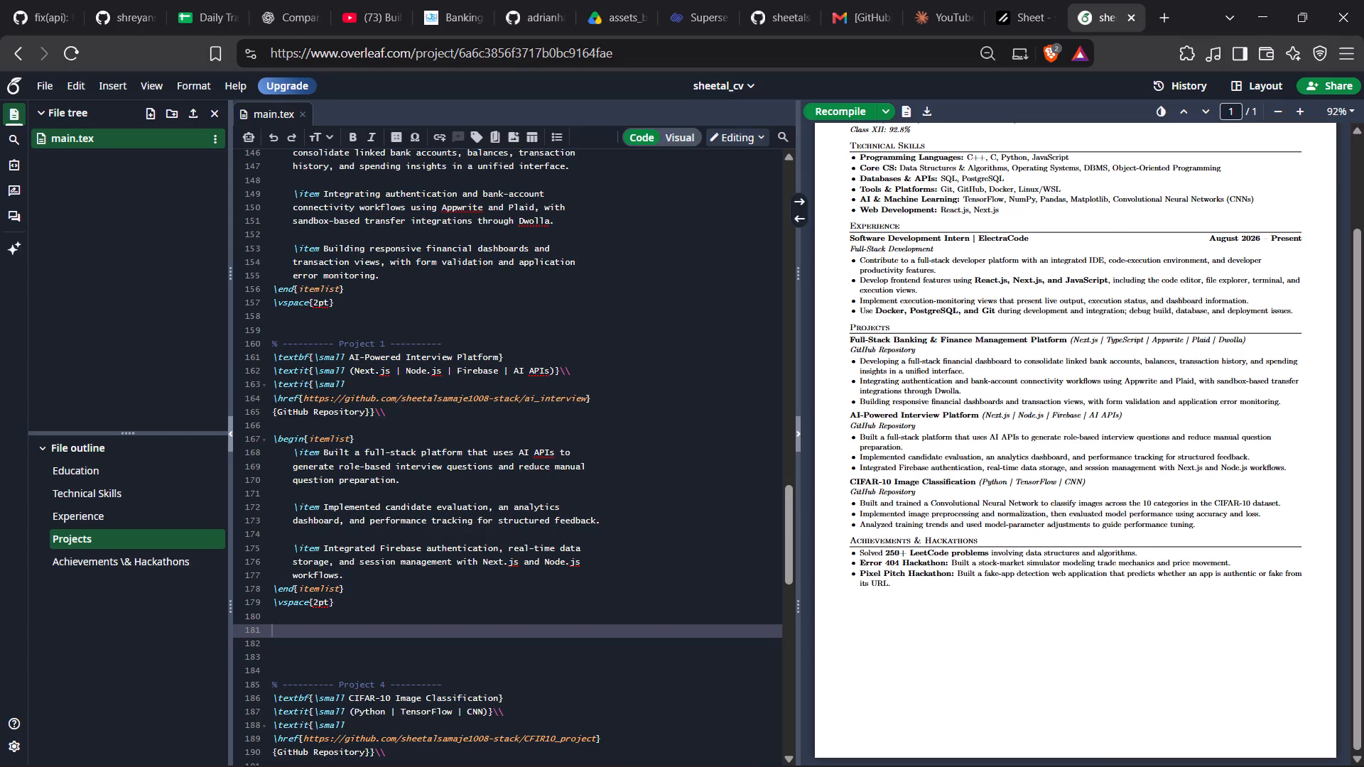
scroll(507, 479, "down", 10)
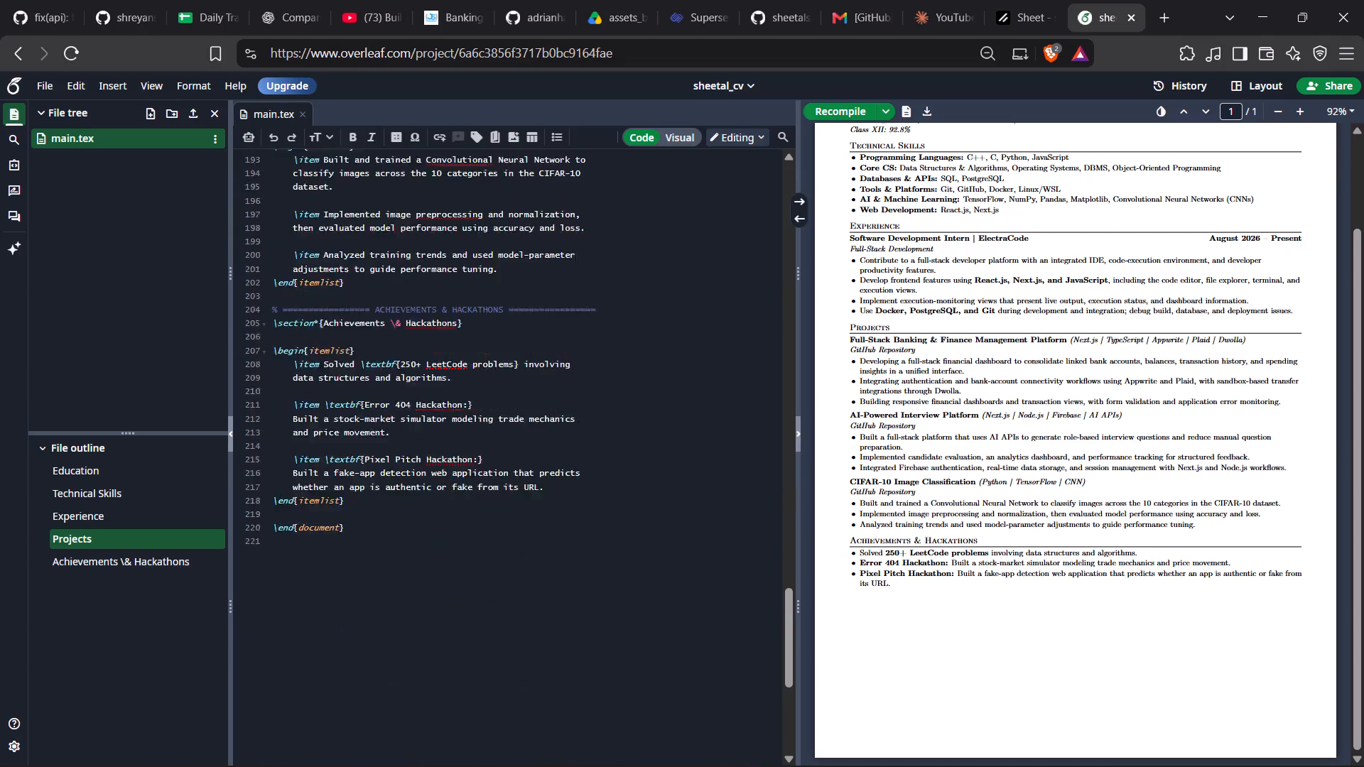
scroll(507, 484, "down", 5)
scroll(507, 484, "up", 1)
scroll(507, 484, "down", 1)
scroll(507, 484, "up", 20)
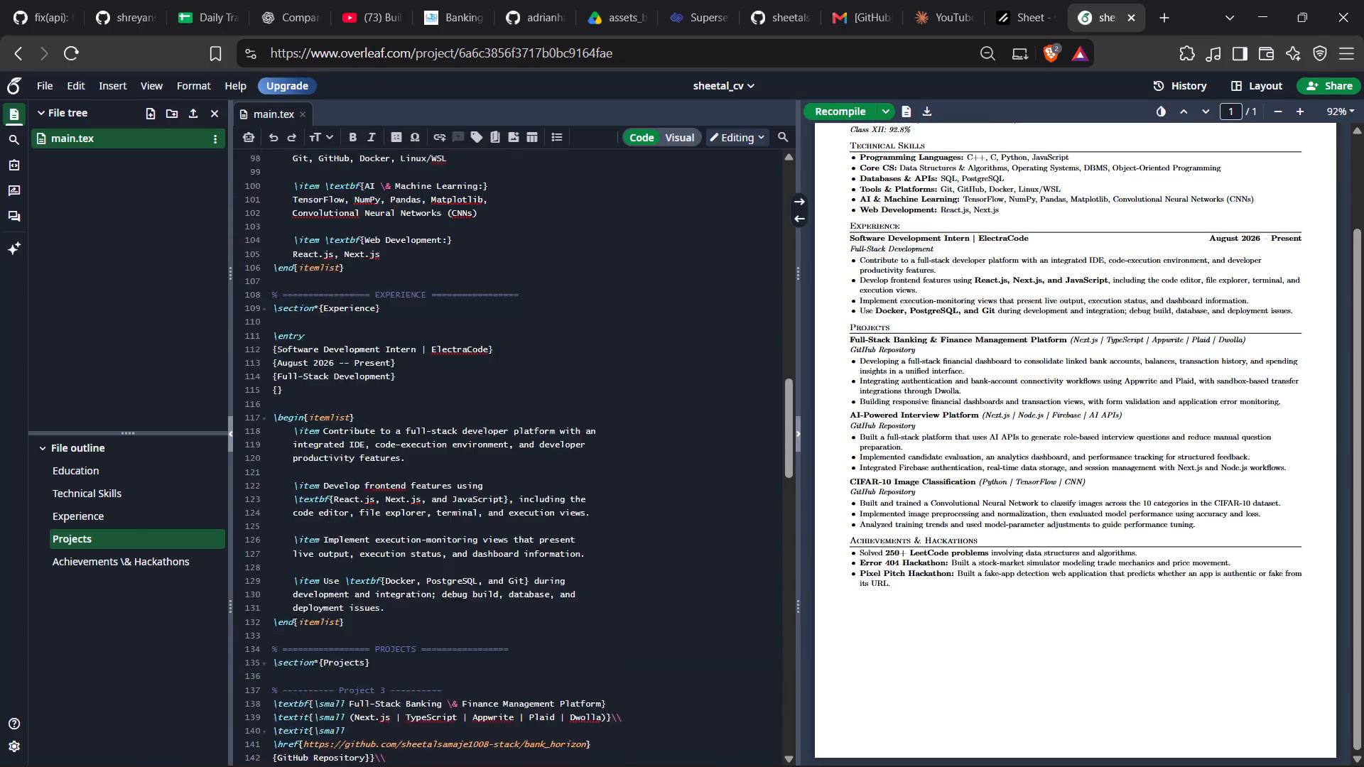
scroll(507, 484, "up", 20)
scroll(507, 484, "up", 1)
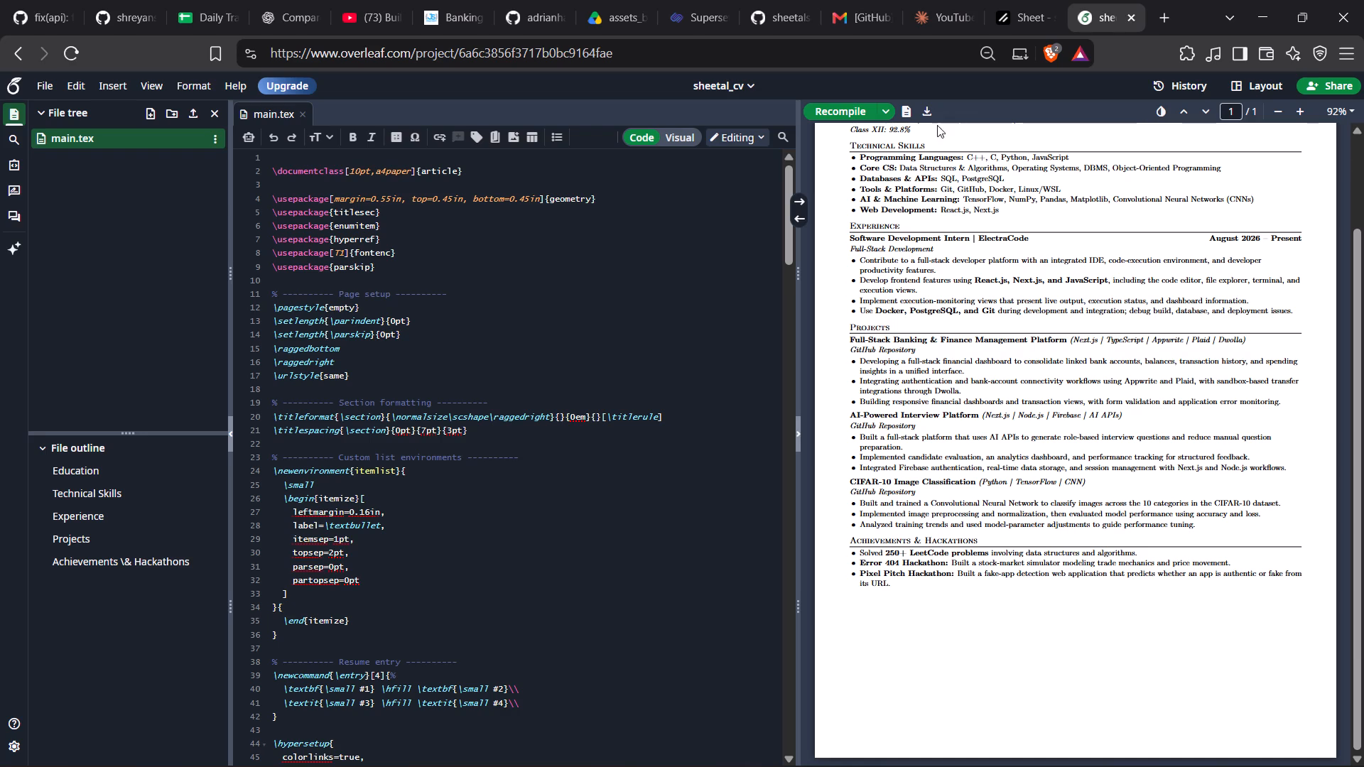
Download the compiled resume PDF into the Downloads folder under the file name sheetal_resume_V.
left_click(931, 108)
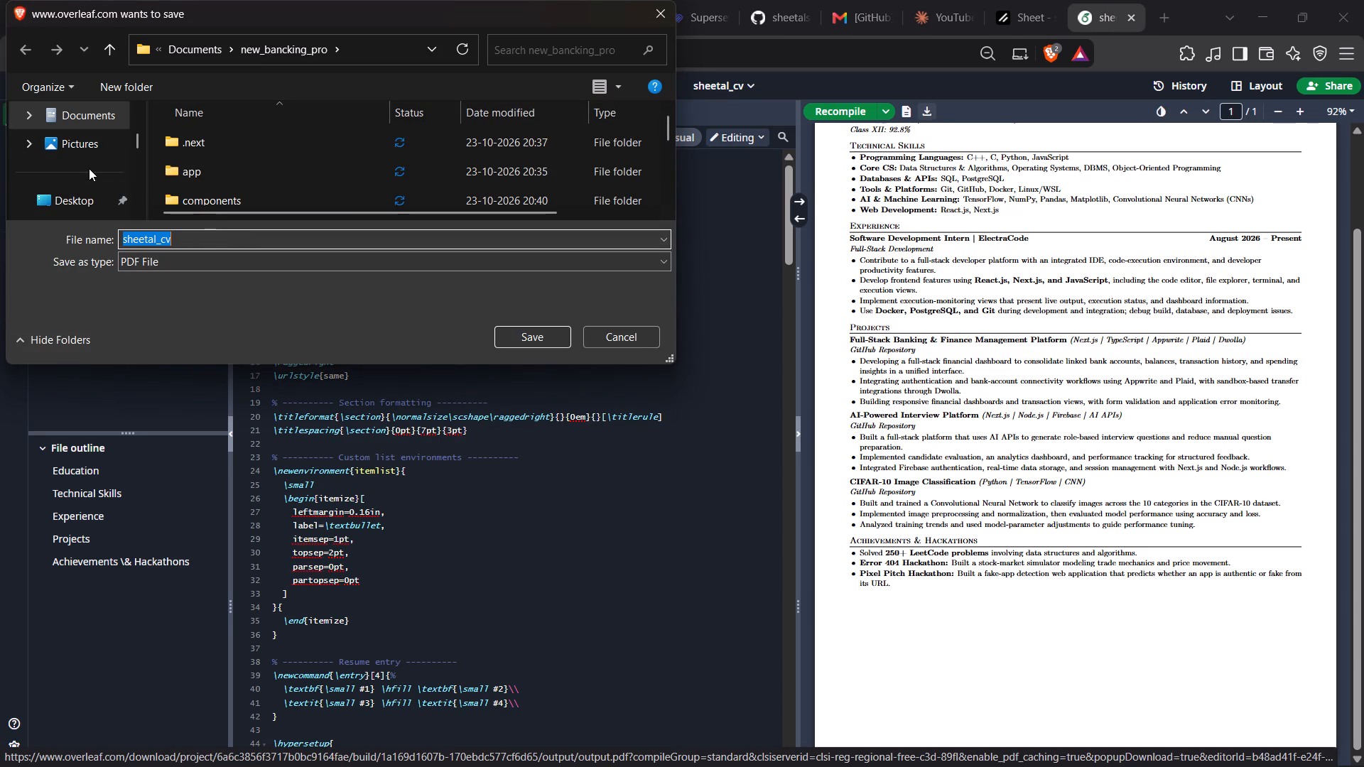
scroll(87, 159, "up", 1)
scroll(87, 159, "down", 2)
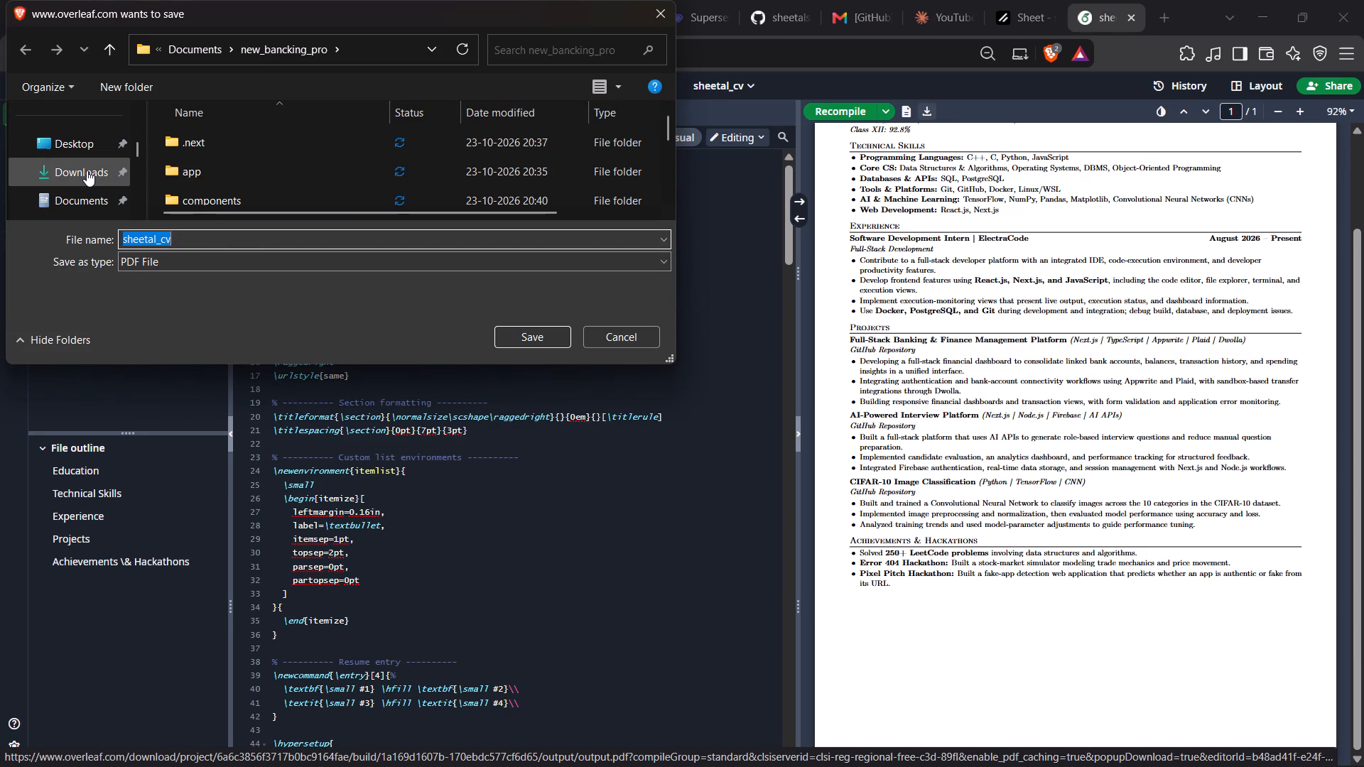
left_click(87, 170)
left_click(185, 268)
left_click(185, 268)
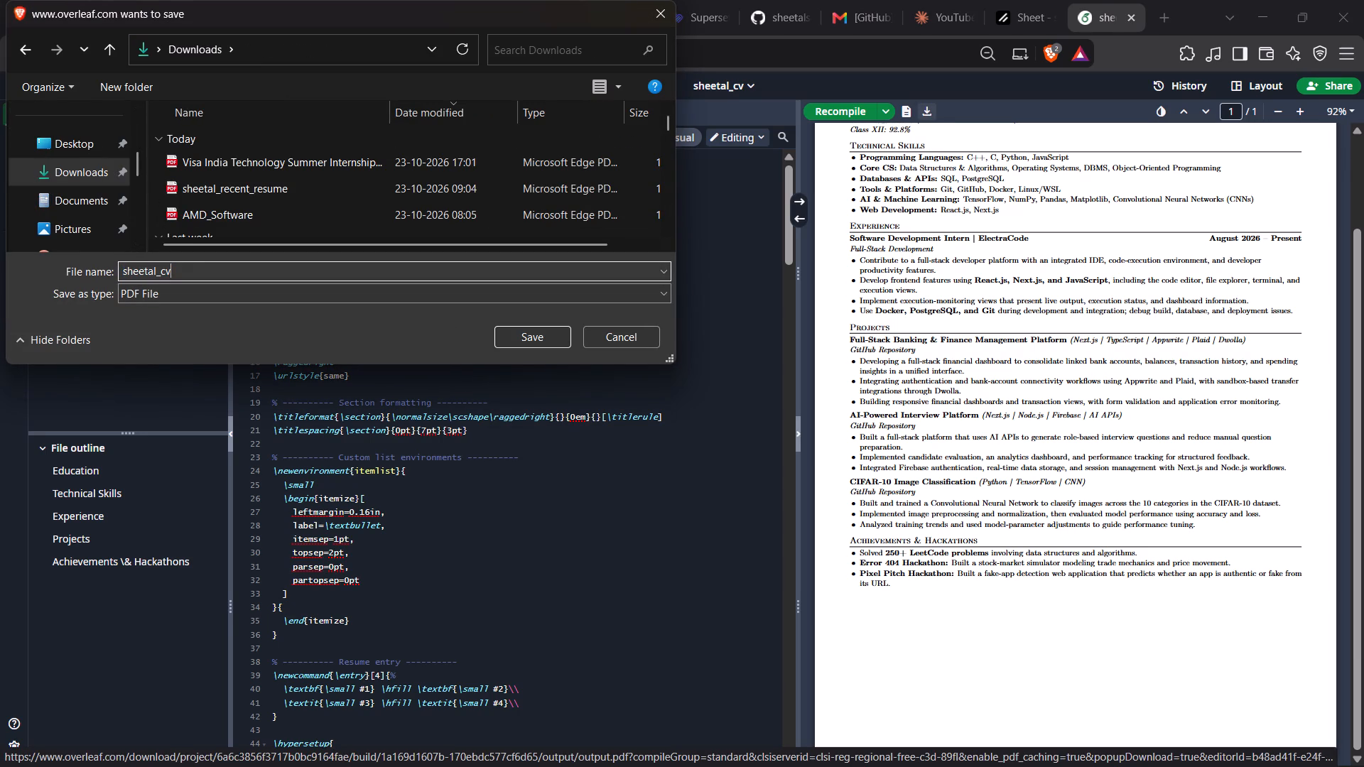
key("BackSpace")
key("BackSpace")
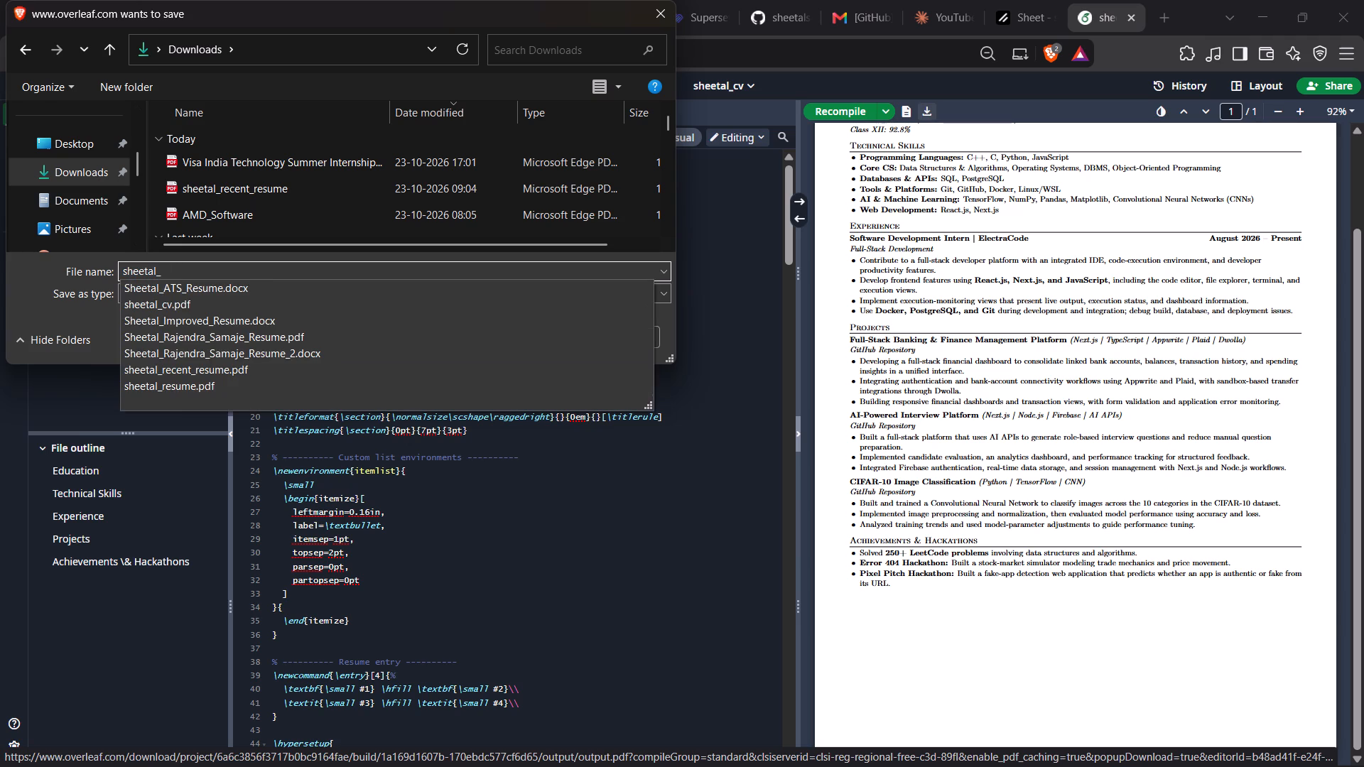
type("resume")
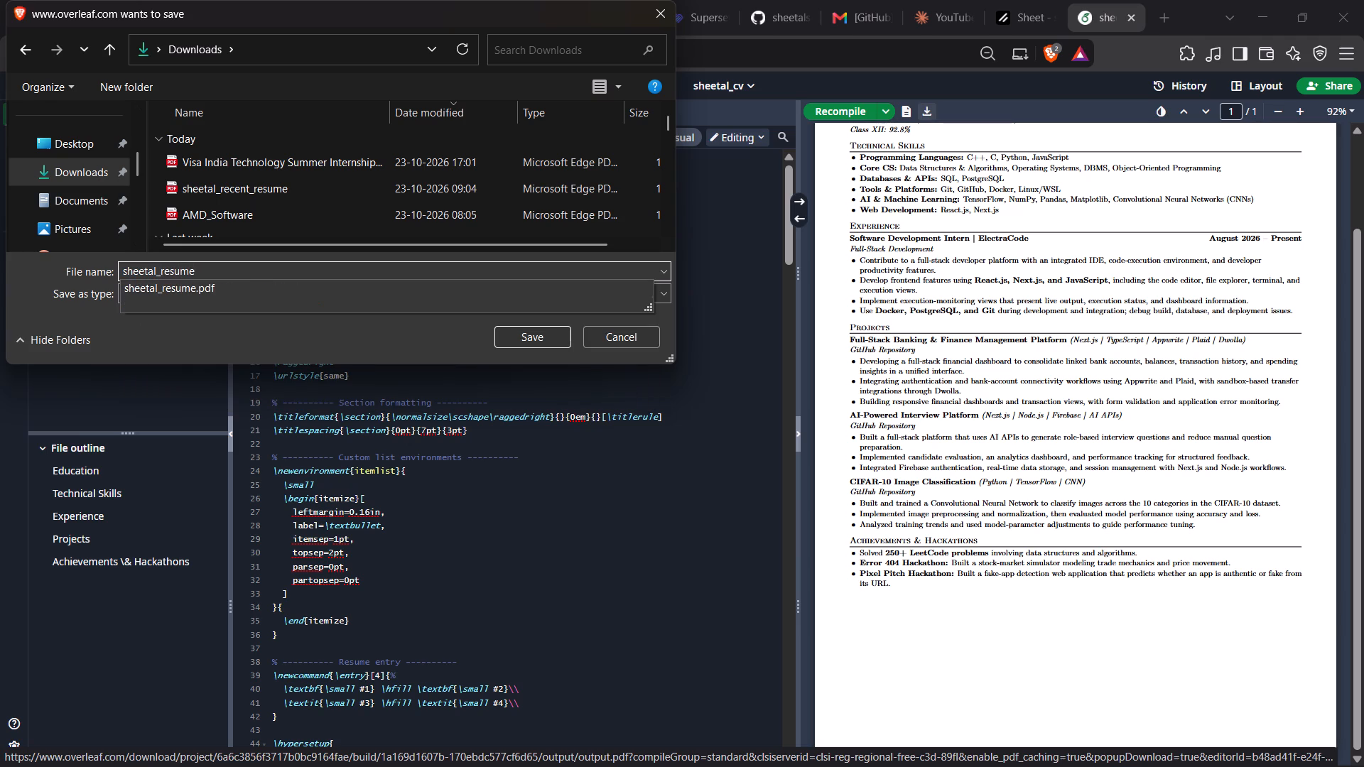
key("shift+underscore")
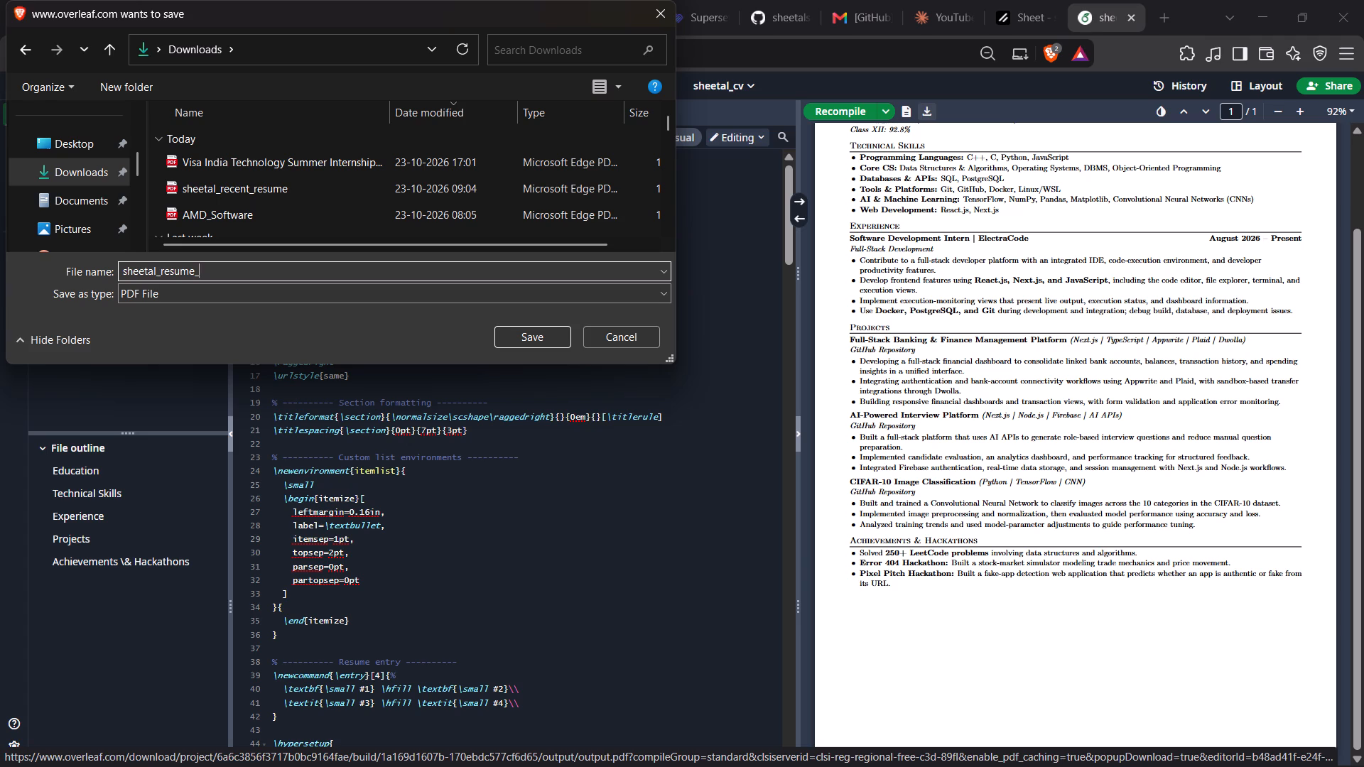
key("v")
key("BackSpace")
key("shift+v")
key("Return")
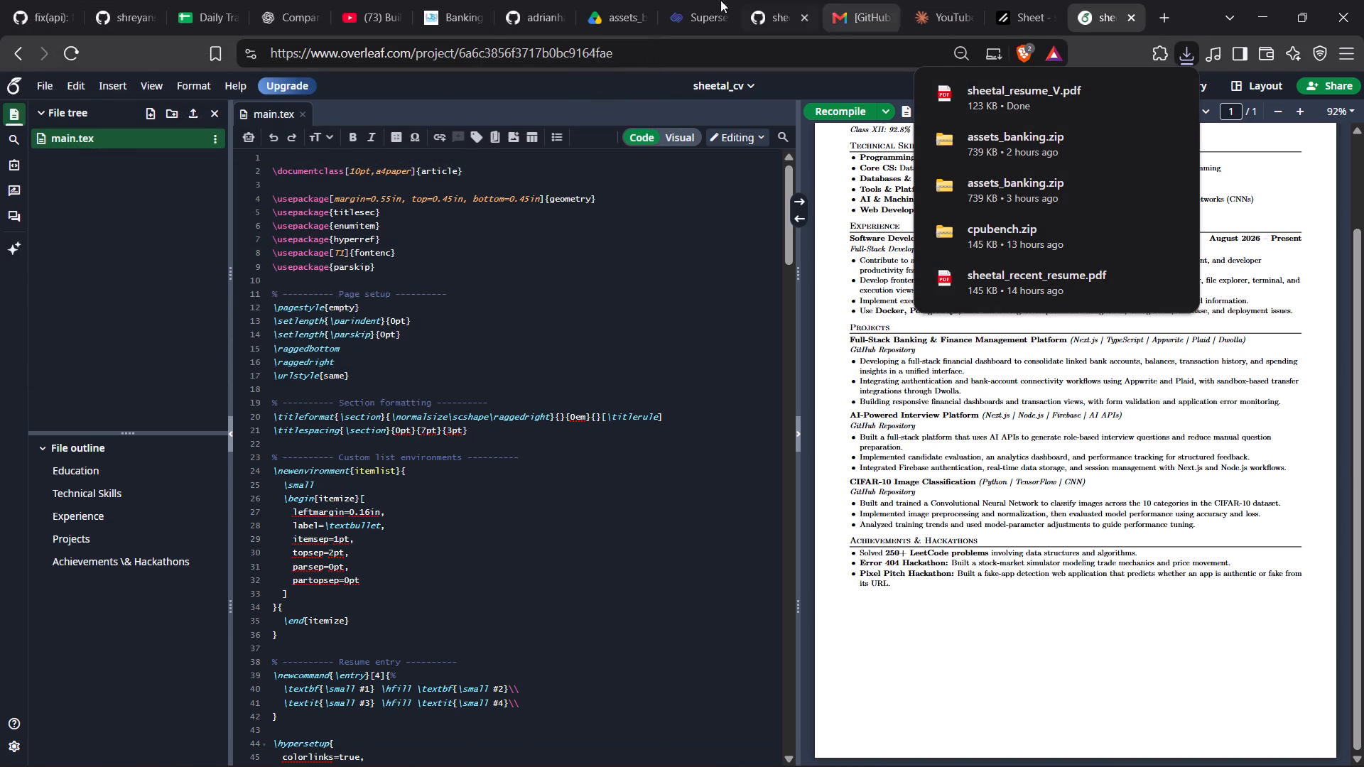
Switch to Superset and upload sheetal_resume_V from Downloads as a new resume in the profile's Resume, Docs & Write-ups section.
left_click(677, 0)
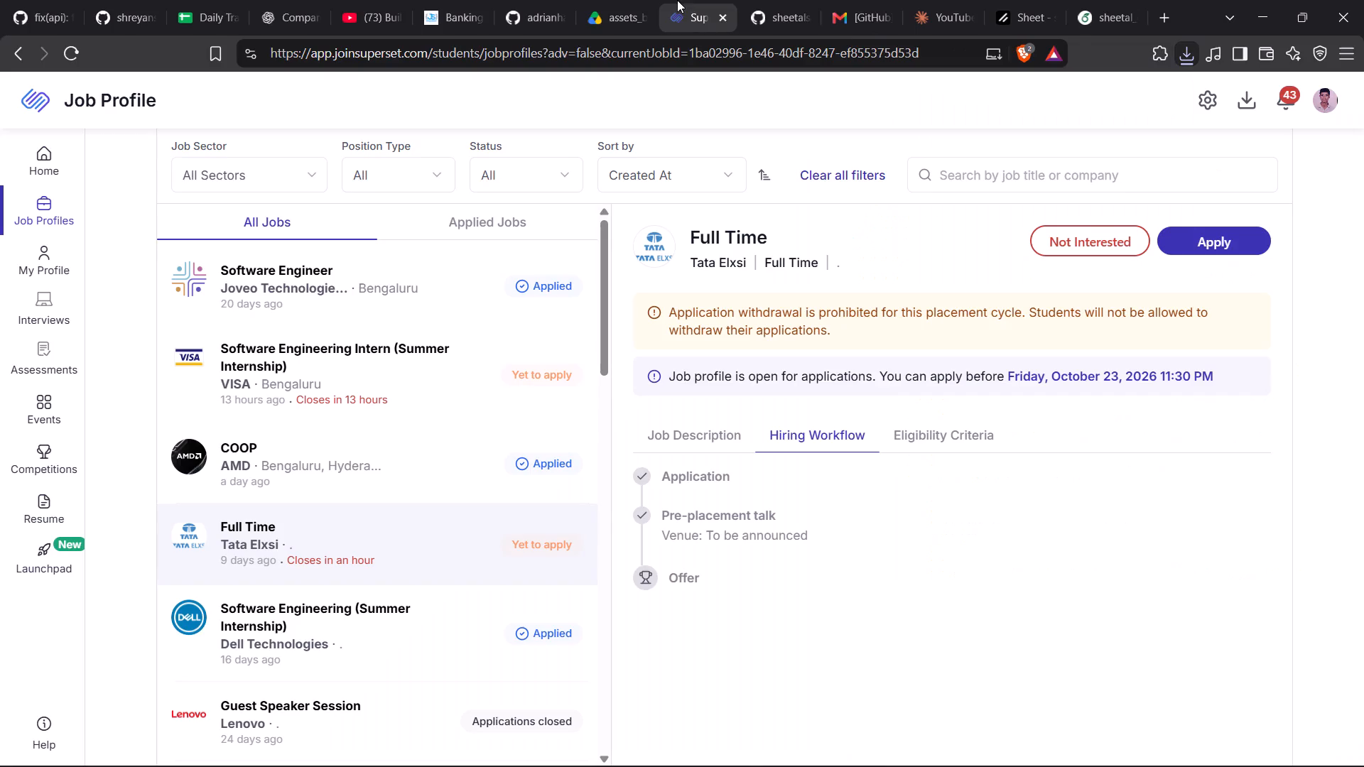
left_click(46, 263)
scroll(207, 560, "down", 3)
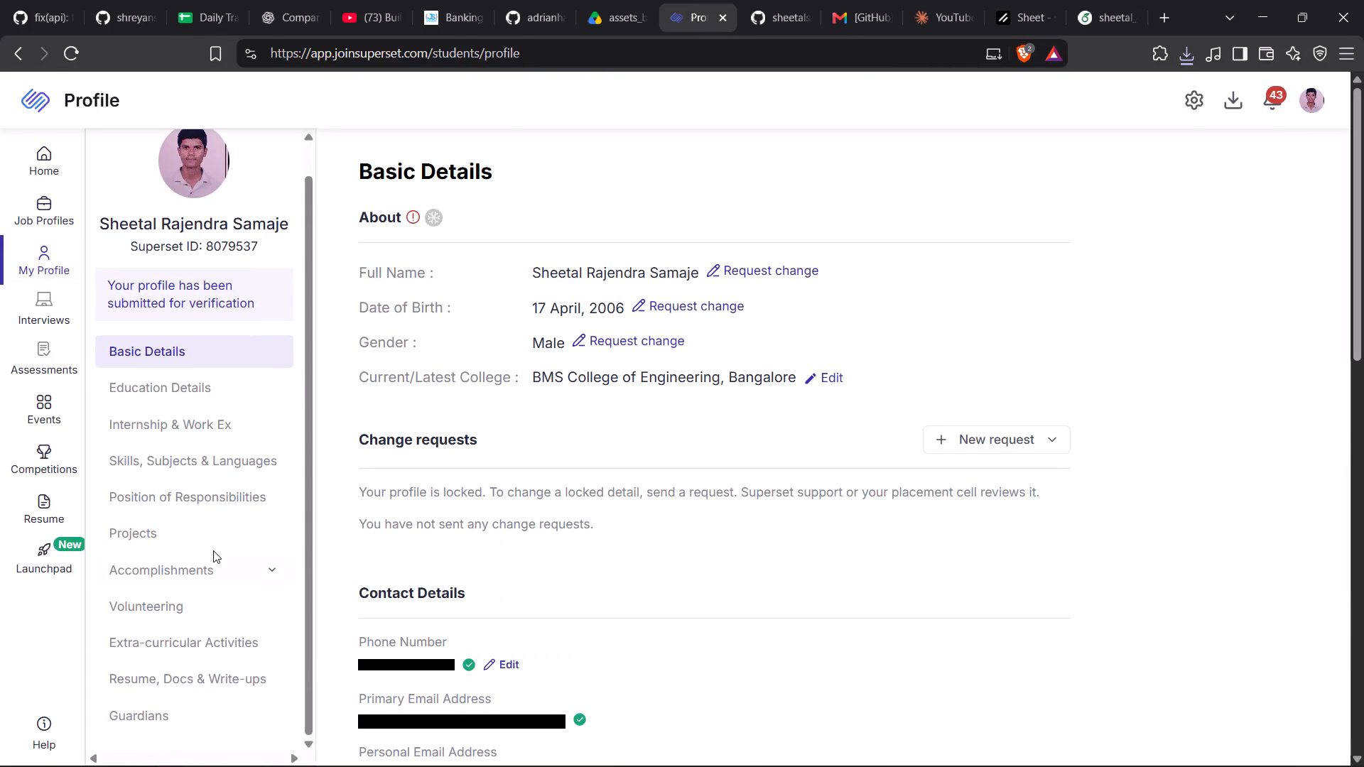
left_click(190, 682)
left_click(1032, 174)
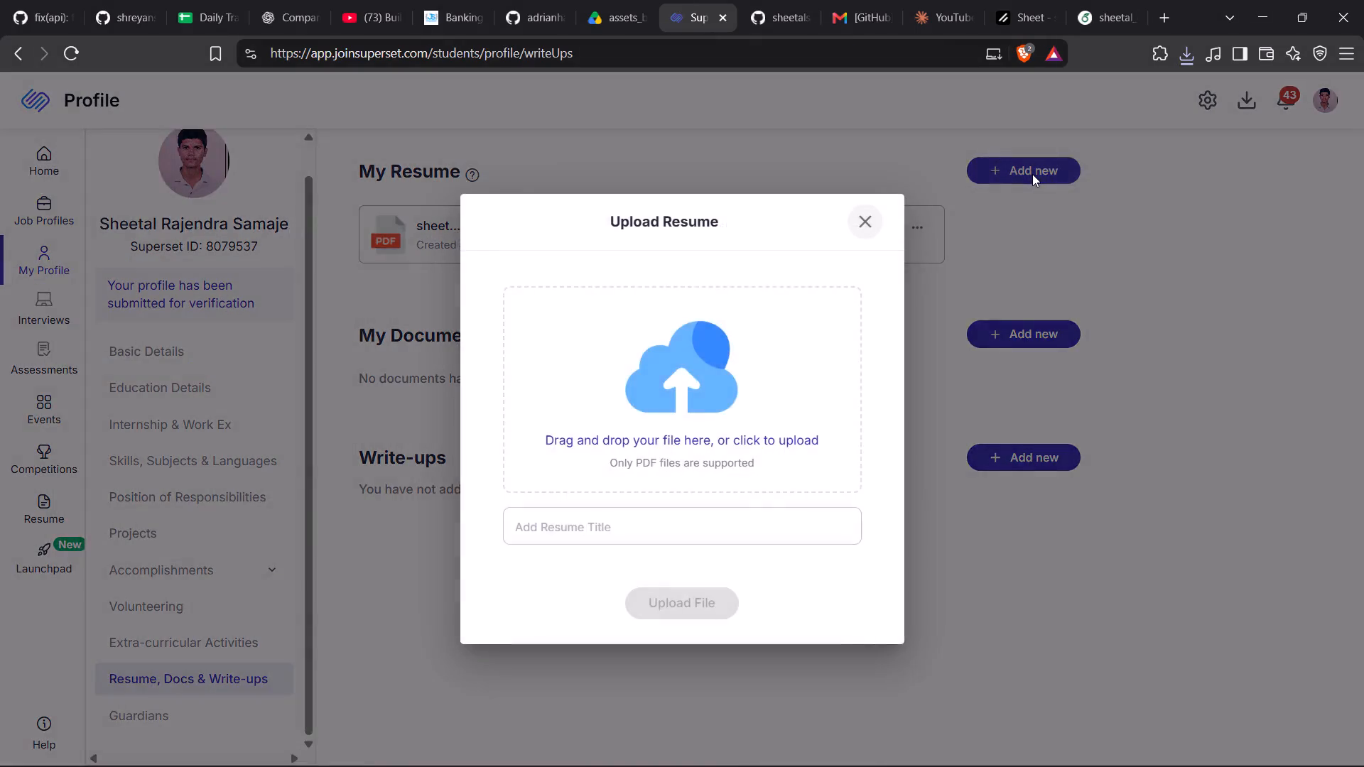
left_click(668, 413)
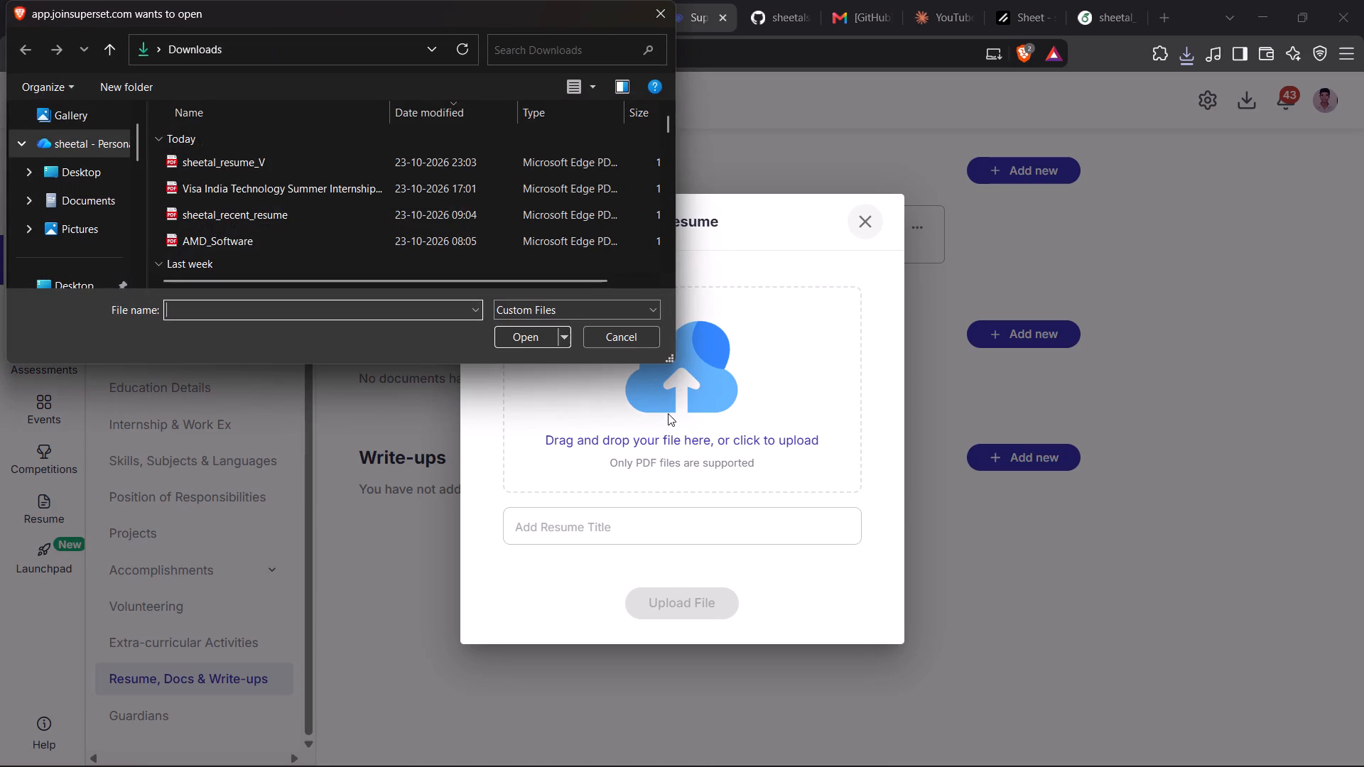
left_click(234, 157)
left_click(526, 336)
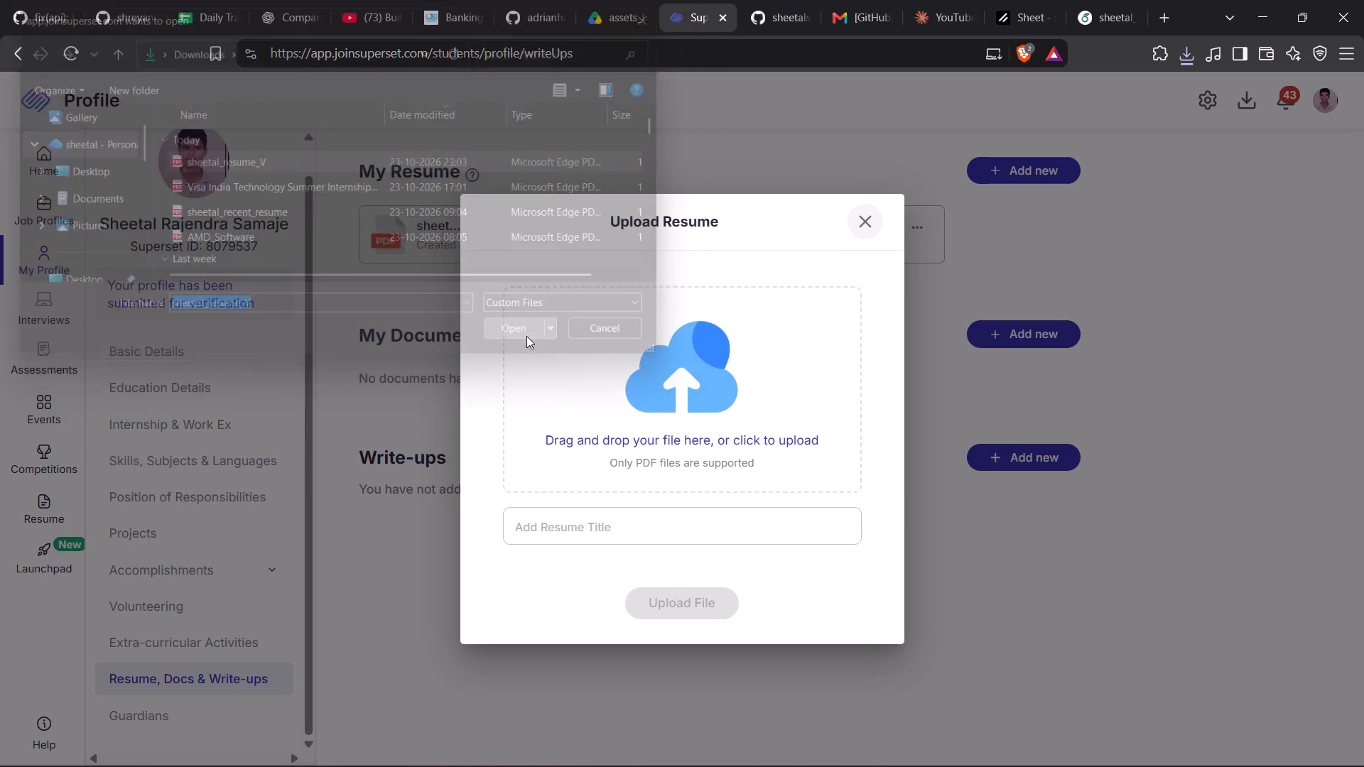
left_click(683, 614)
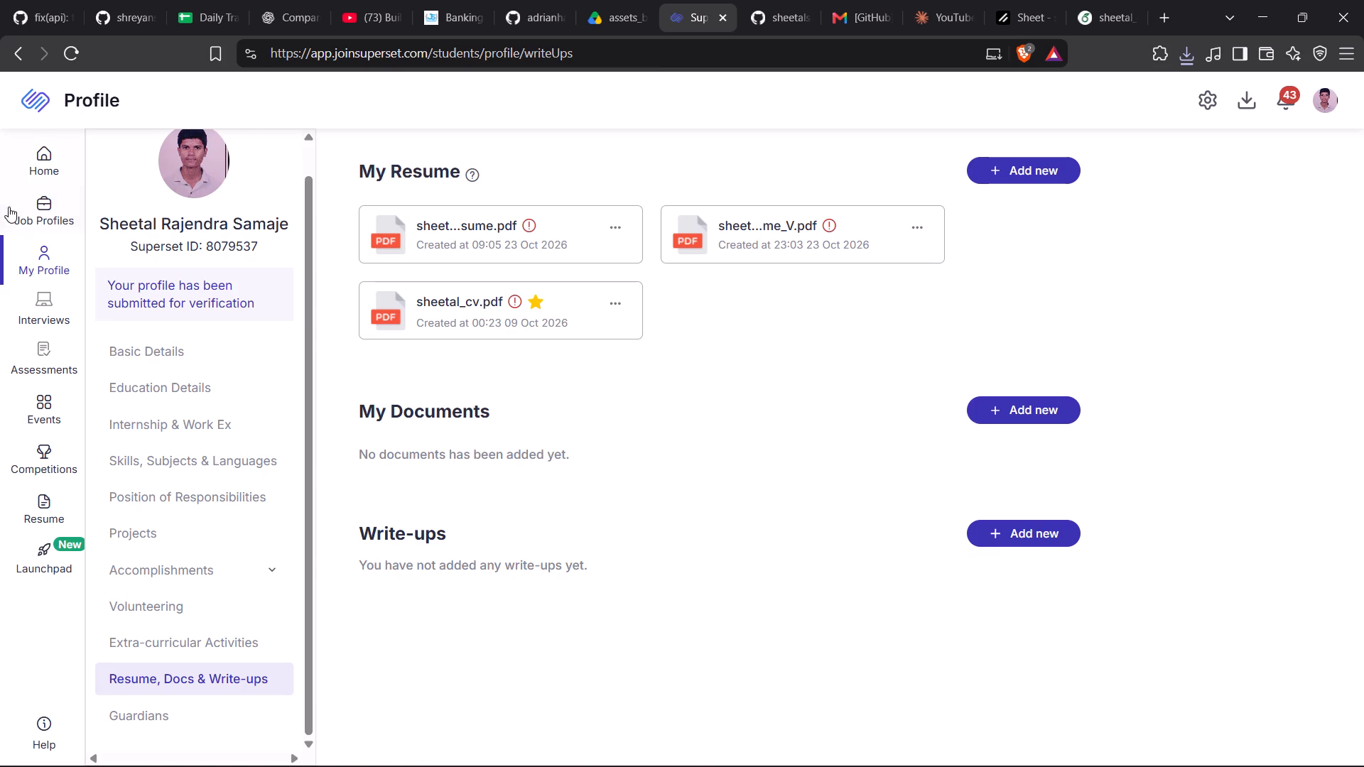
Open the application form for VISA's Software Engineering Intern (Summer Internship) from the job profiles.
left_click(40, 216)
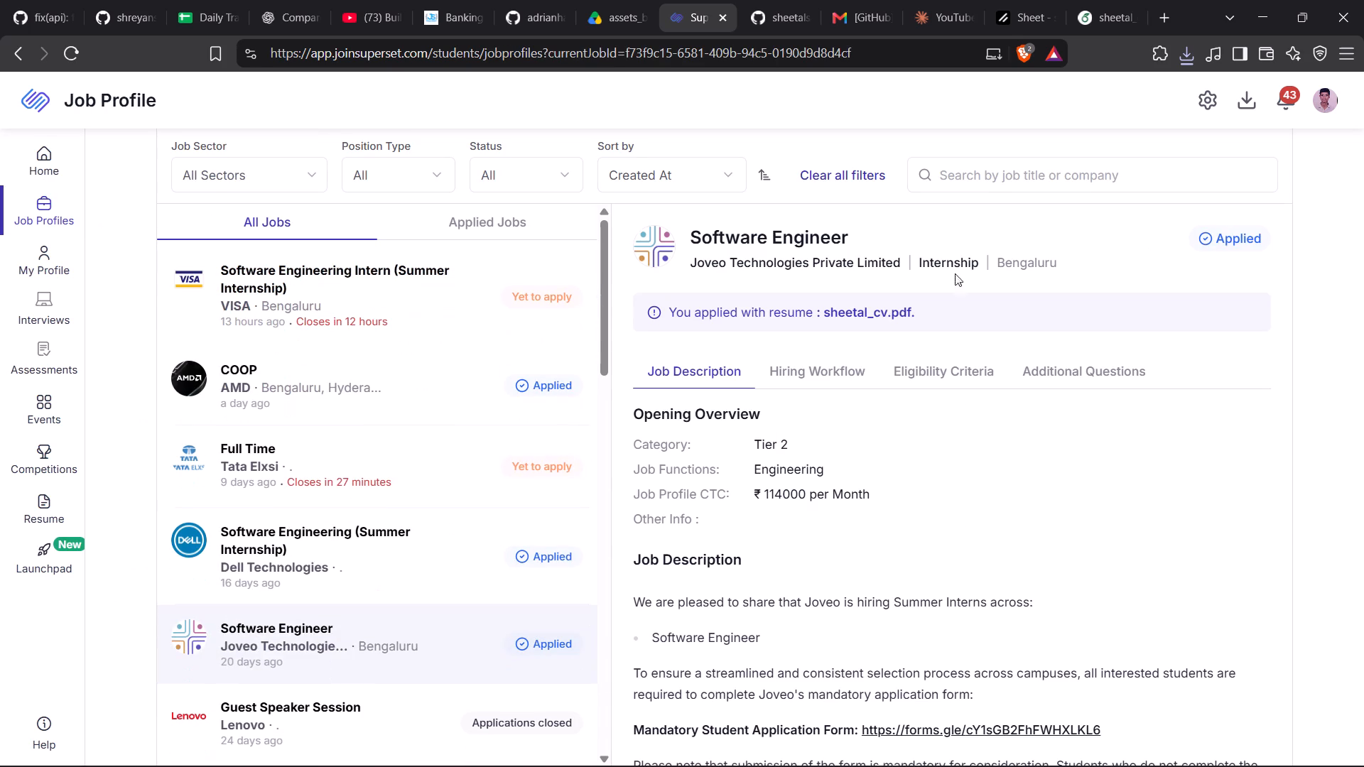
scroll(421, 306, "up", 4)
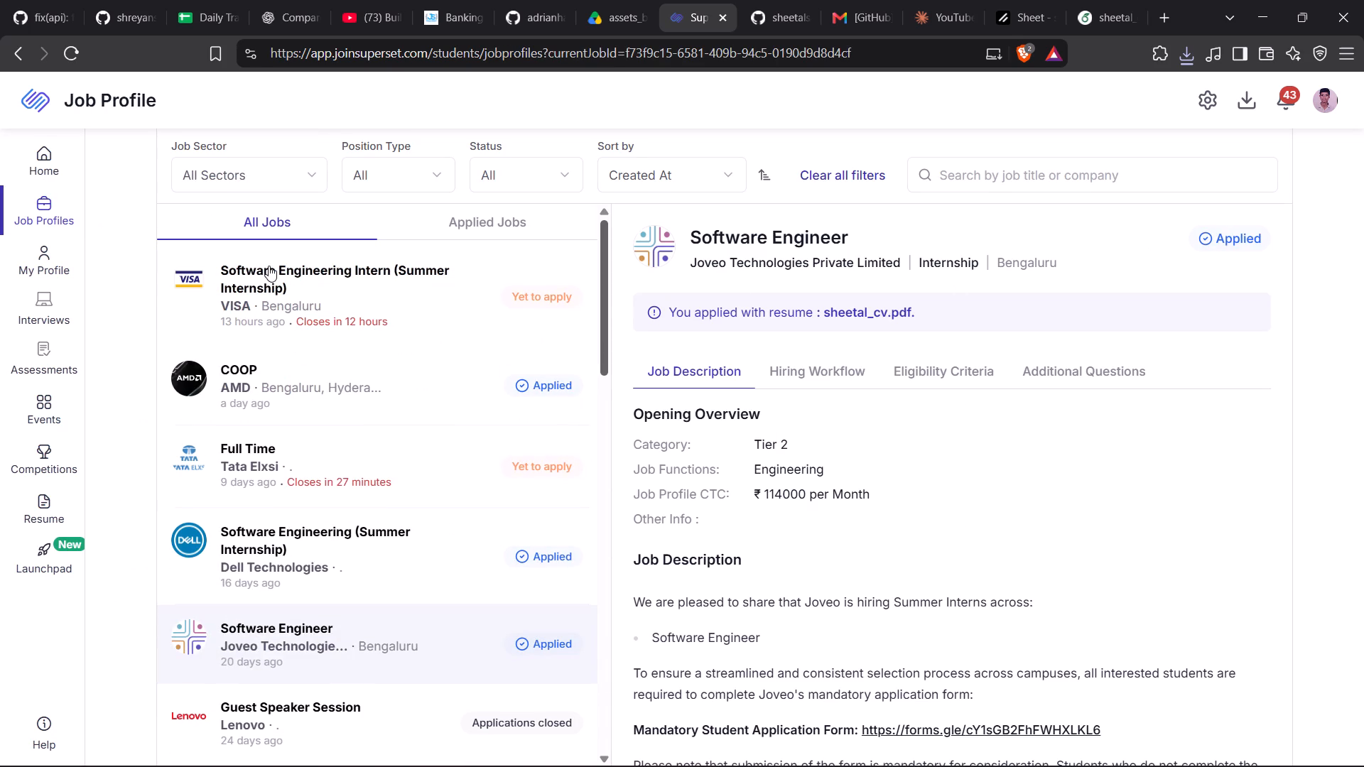
left_click(350, 290)
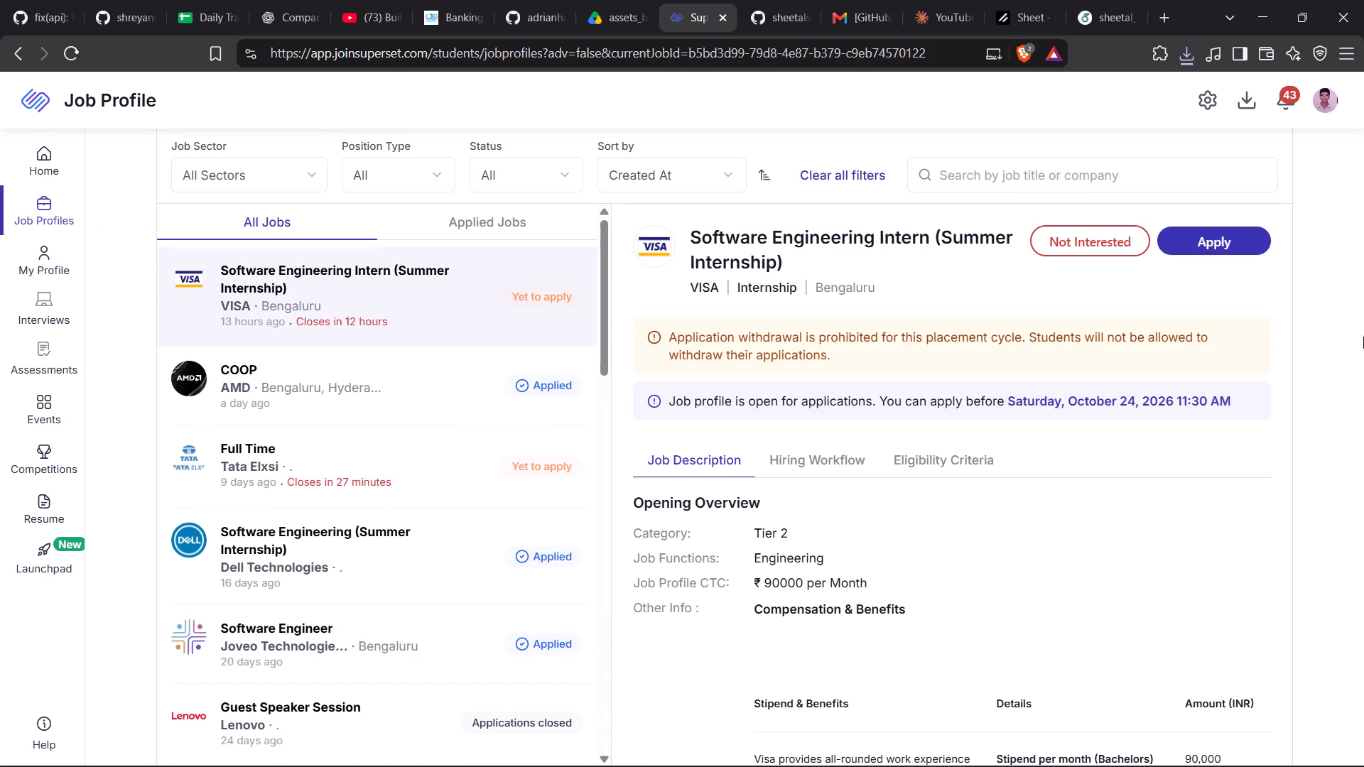
left_click(1202, 241)
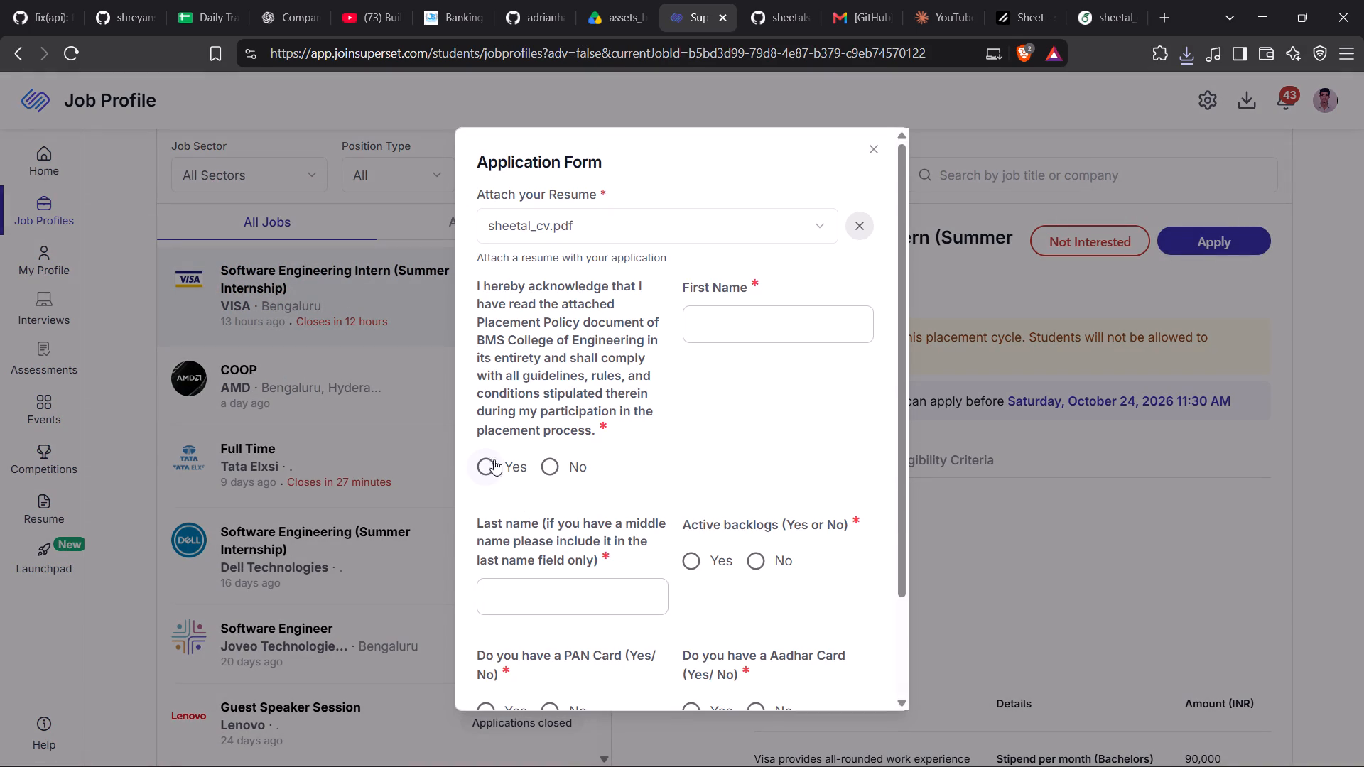
Acknowledge the placement policy with Yes and fill in the applicant's first name and combined middle and last name.
left_click(471, 472)
left_click(738, 323)
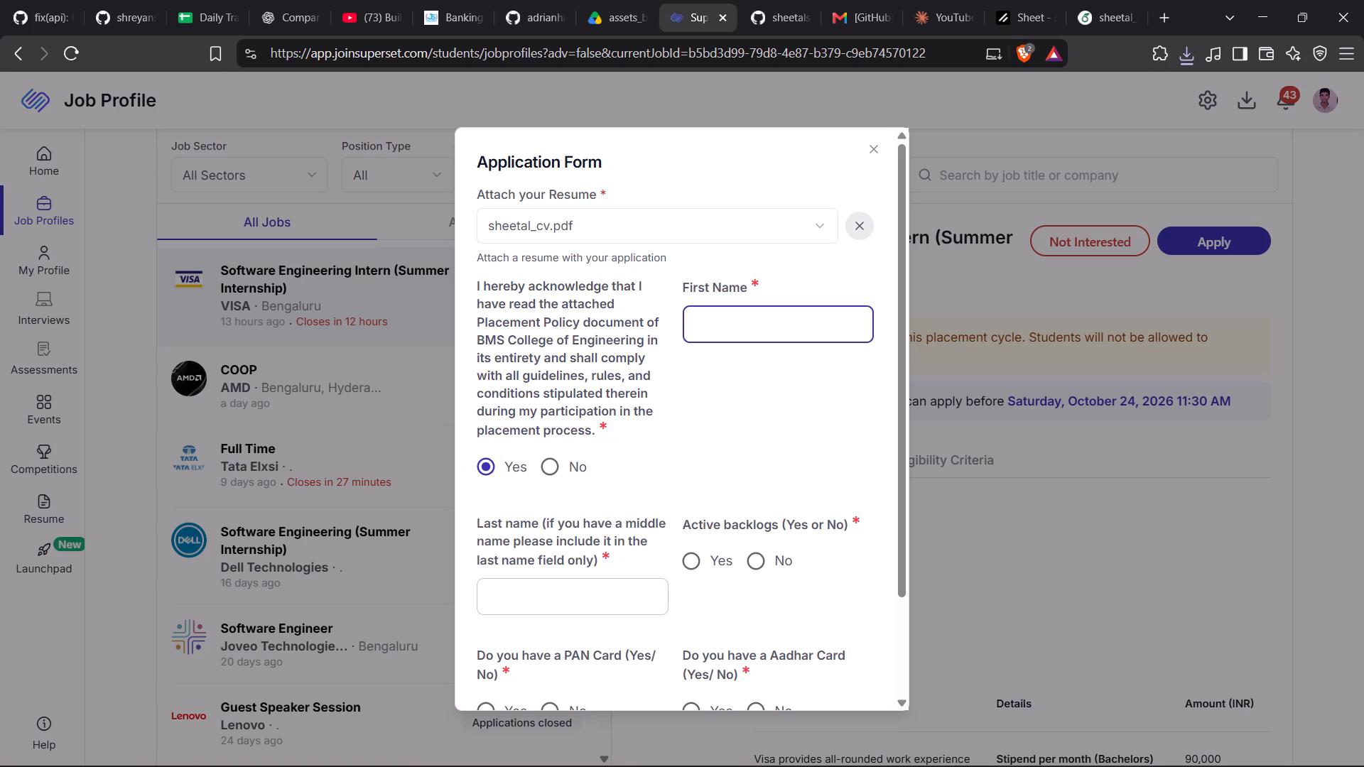
key("z")
key("BackSpace")
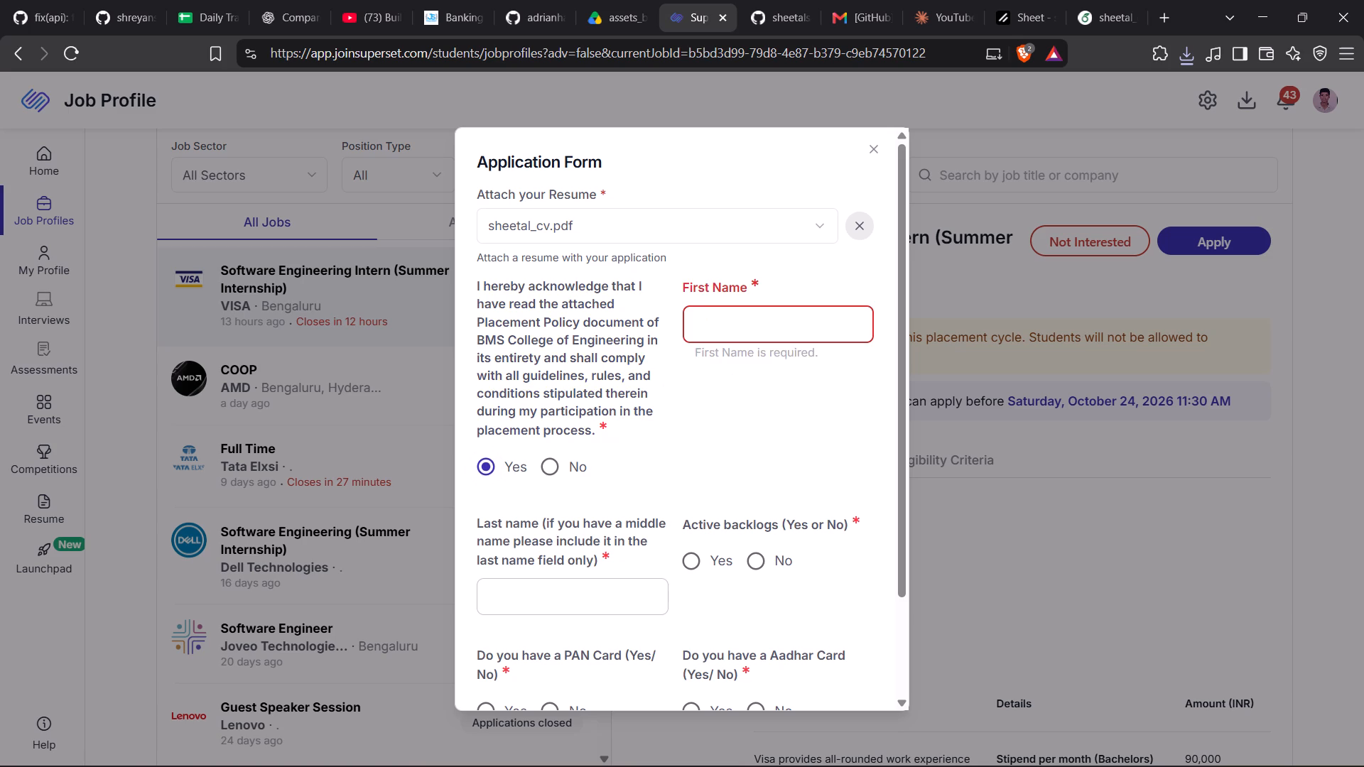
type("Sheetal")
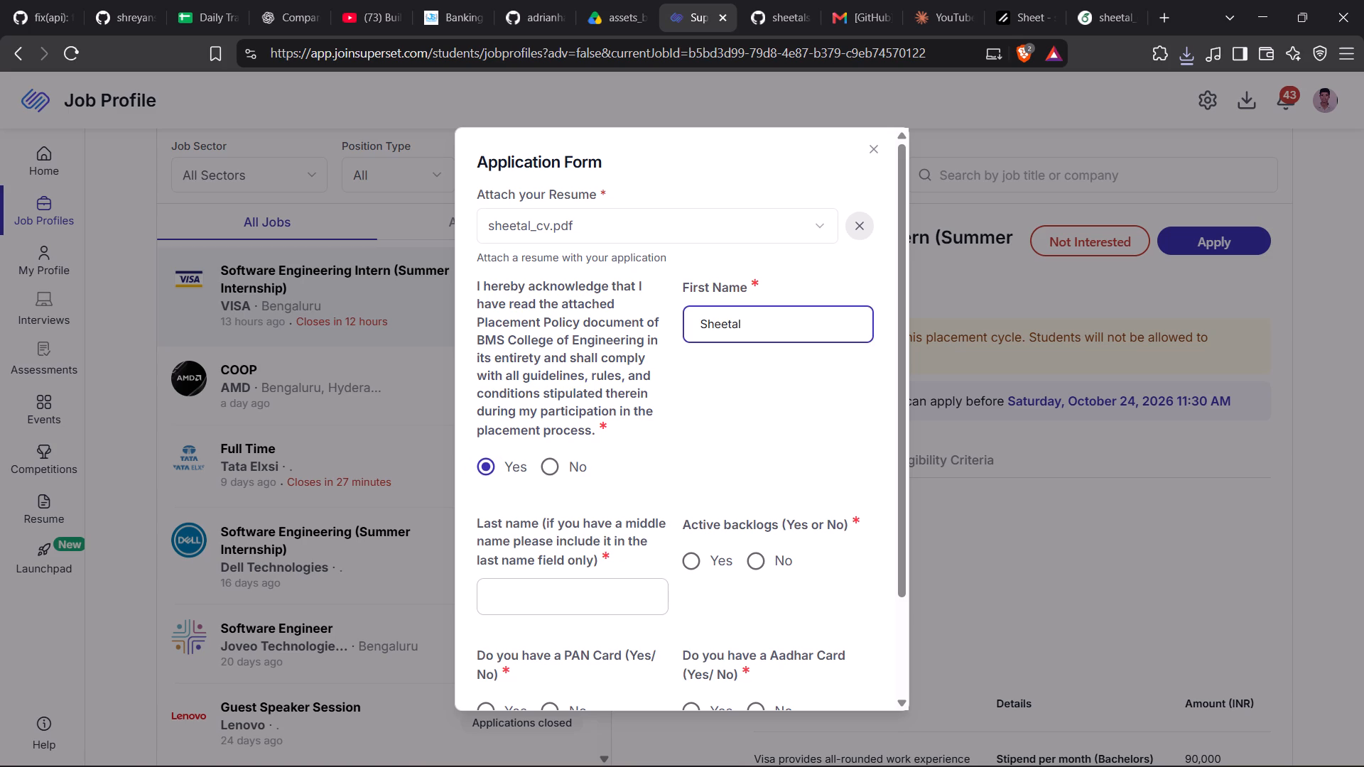
left_click(557, 577)
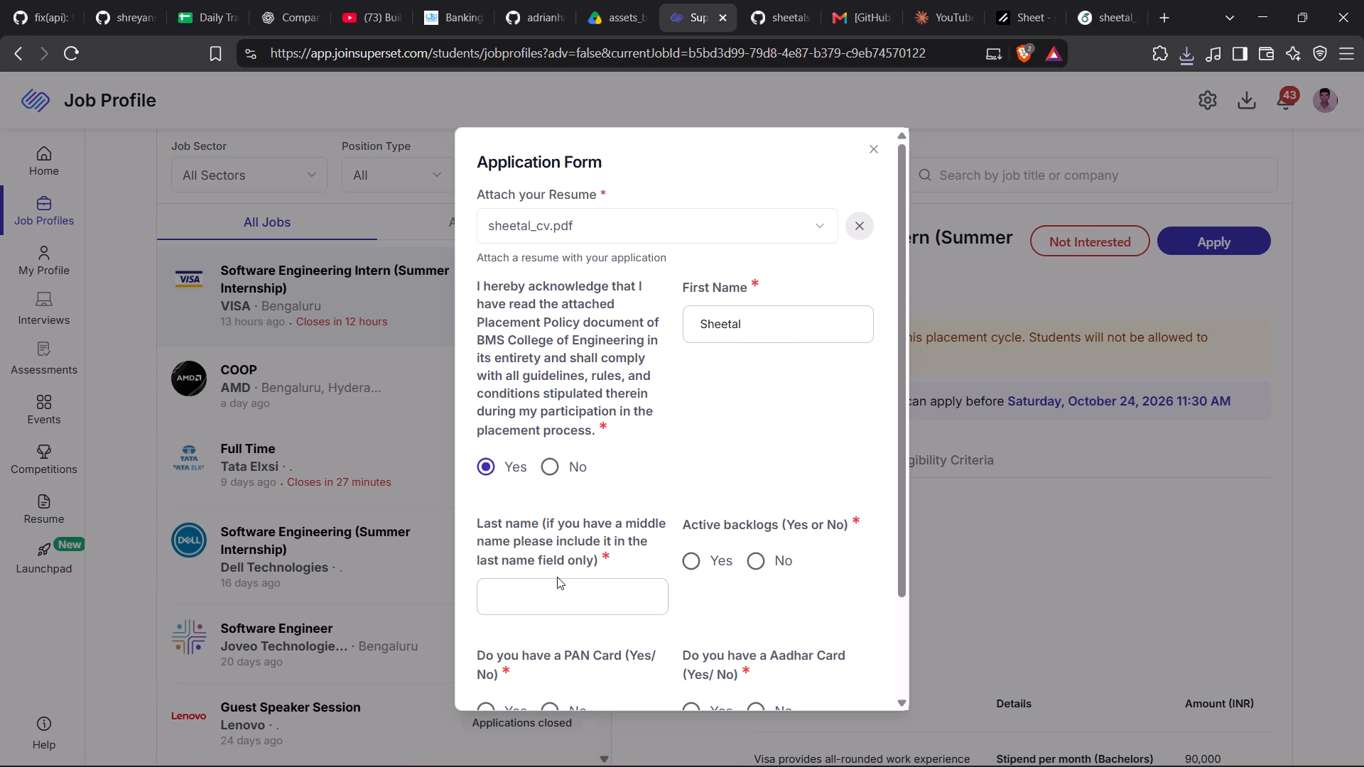
left_click(582, 599)
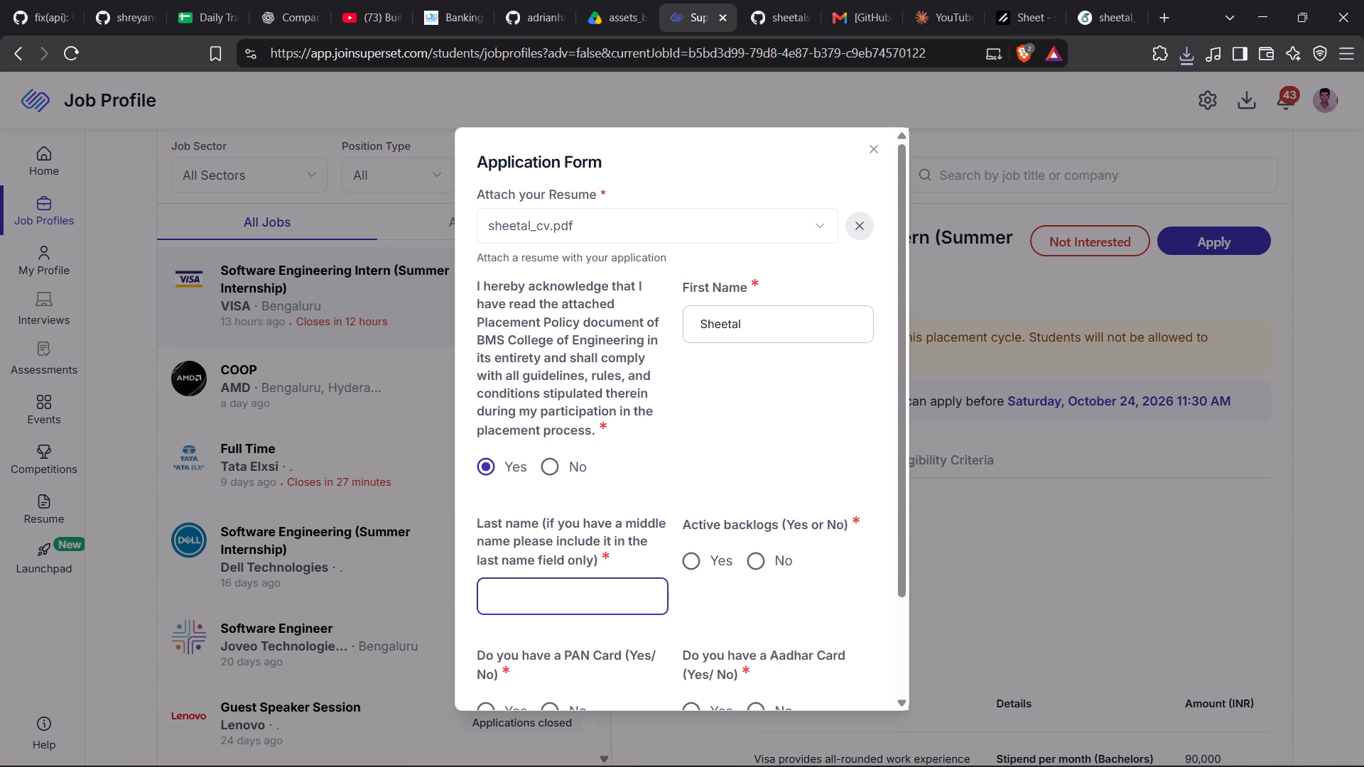
key("shift+e")
key("shift+BackSpace")
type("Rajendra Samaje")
Answer No to active backlogs and Yes to having a PAN card and an Aadhar card, and submit the VISA application.
left_click(753, 562)
scroll(615, 444, "down", 2)
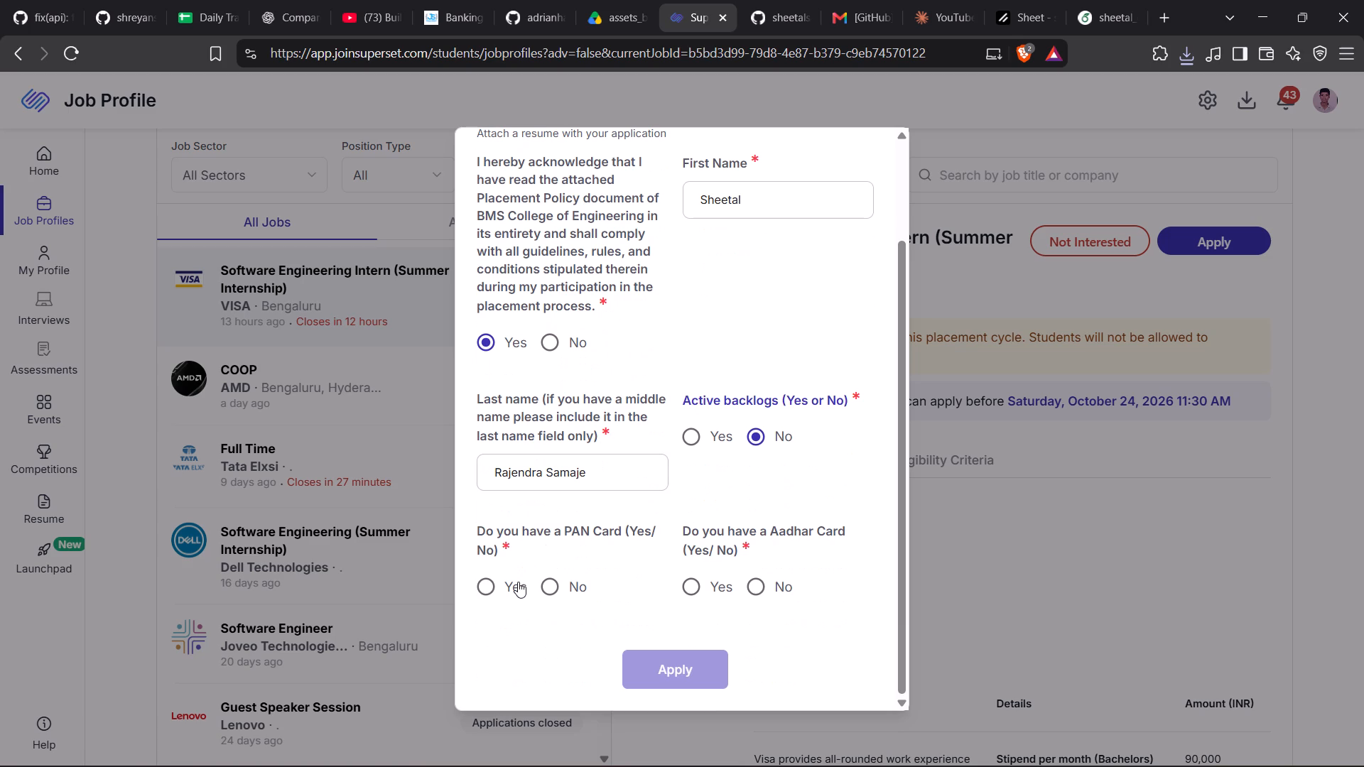
left_click(481, 595)
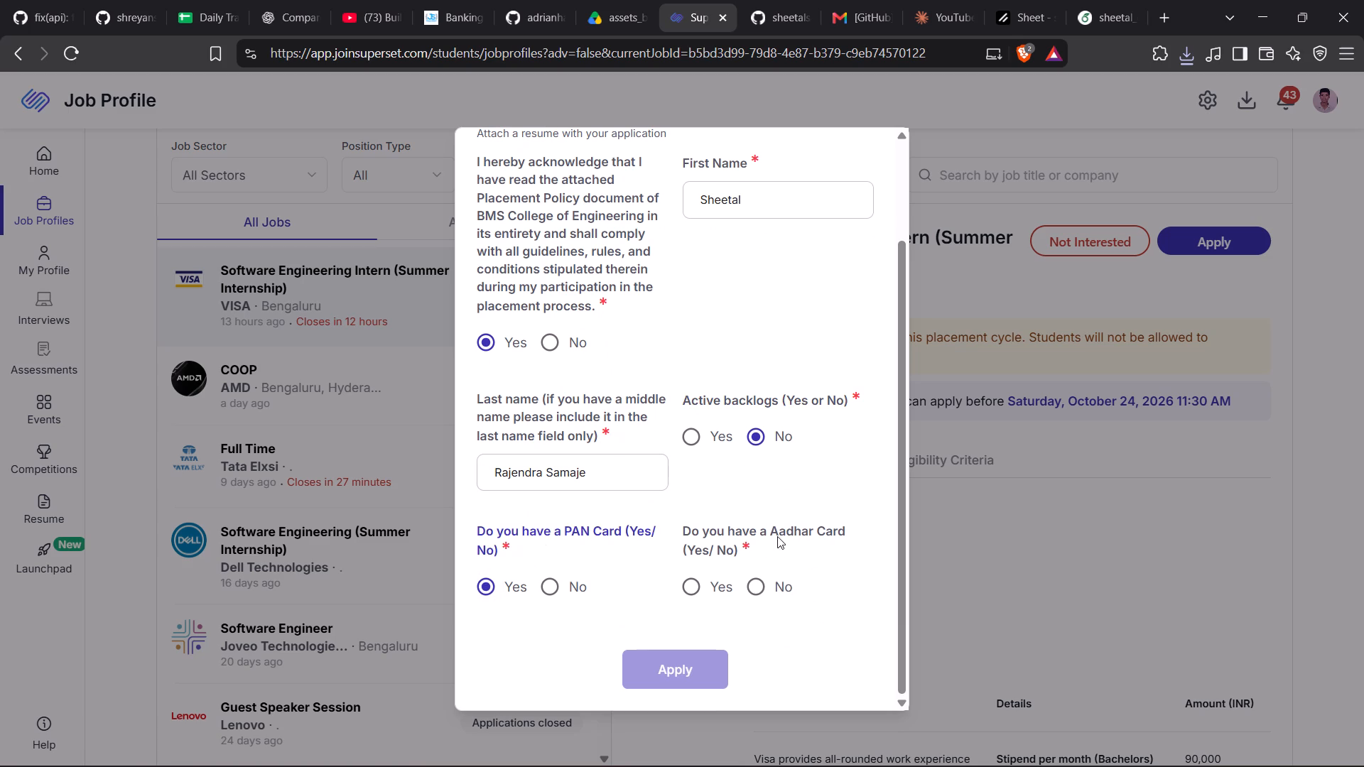
left_click(699, 589)
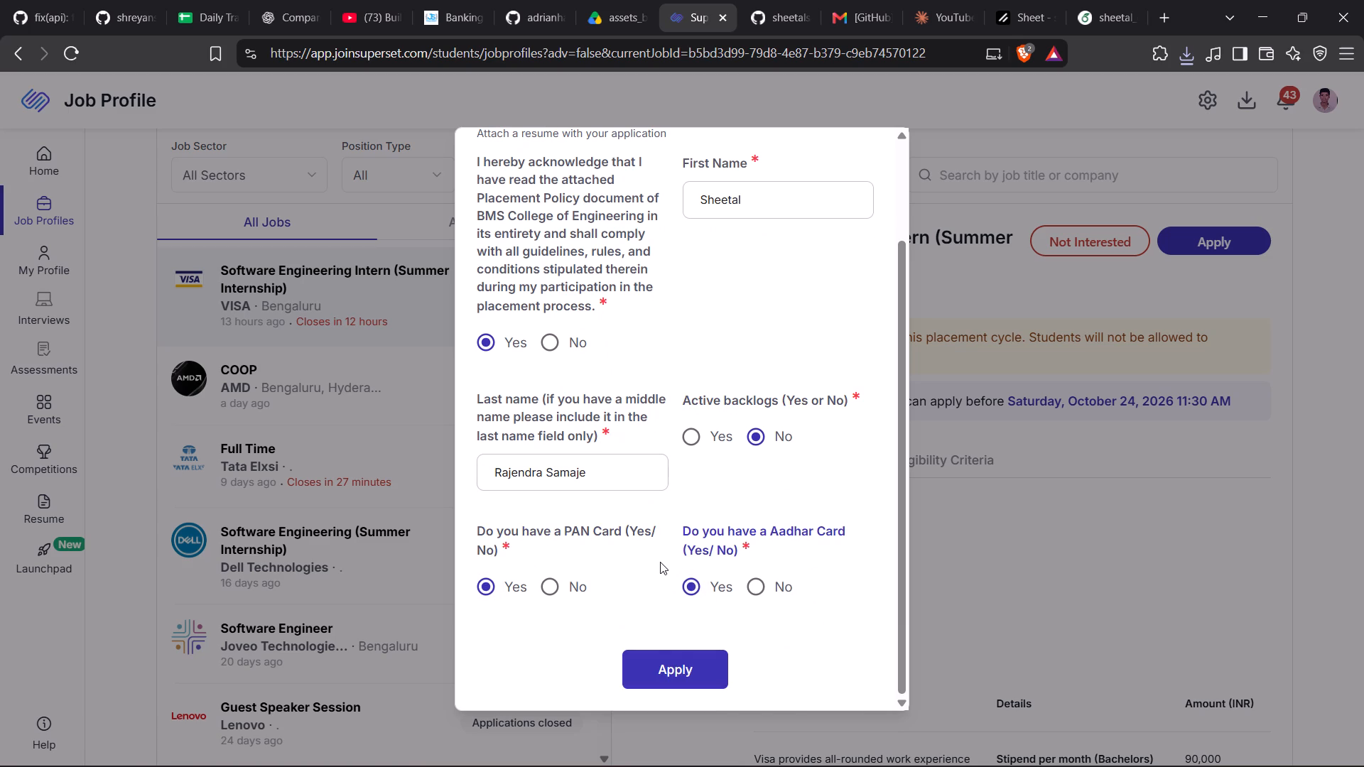
scroll(660, 562, "up", 2)
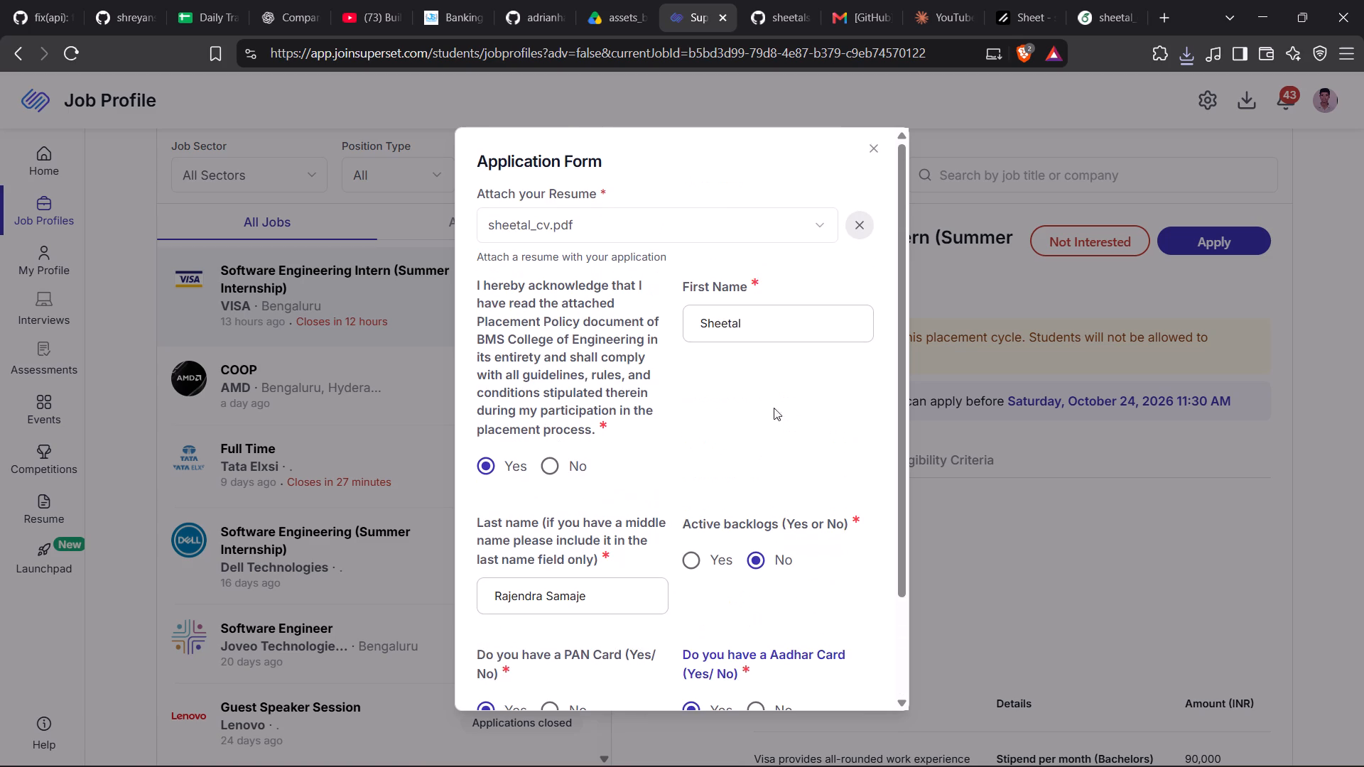
scroll(693, 486, "down", 2)
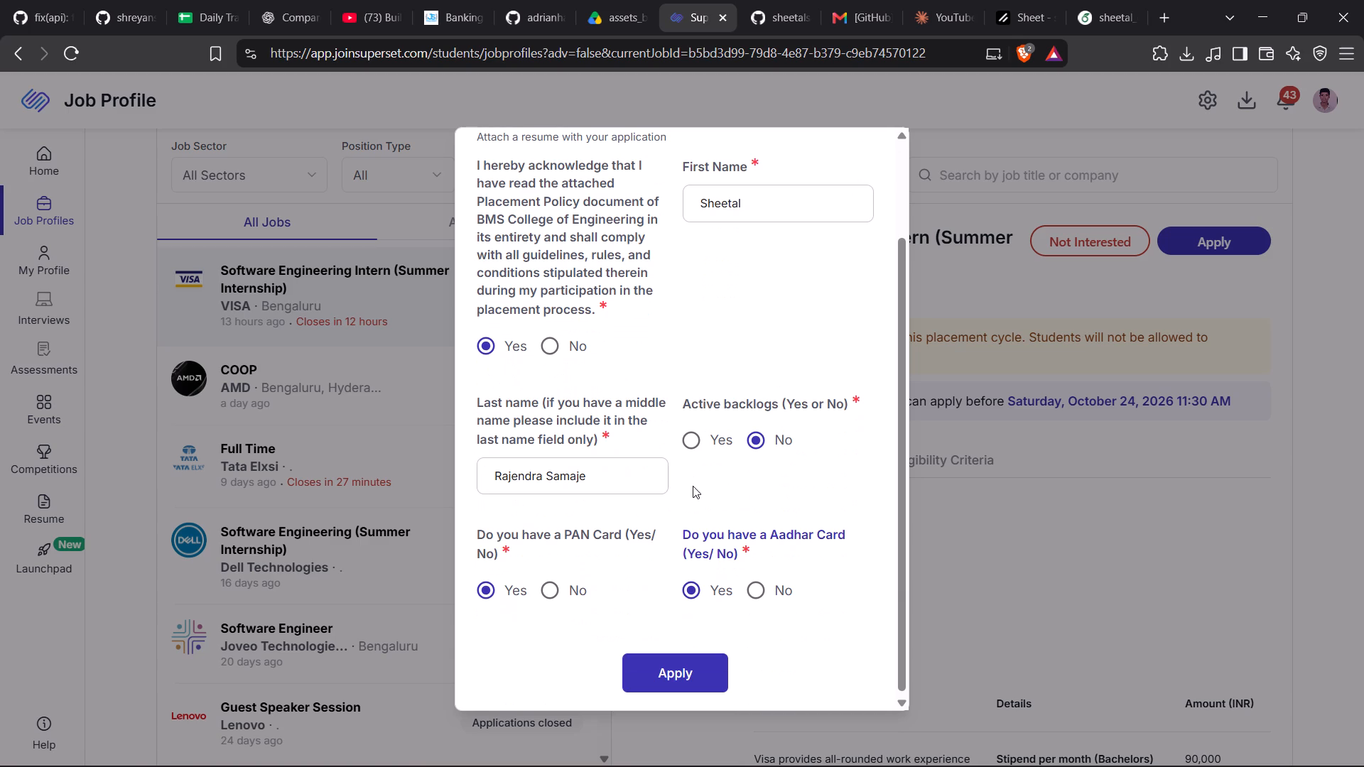
left_click(664, 667)
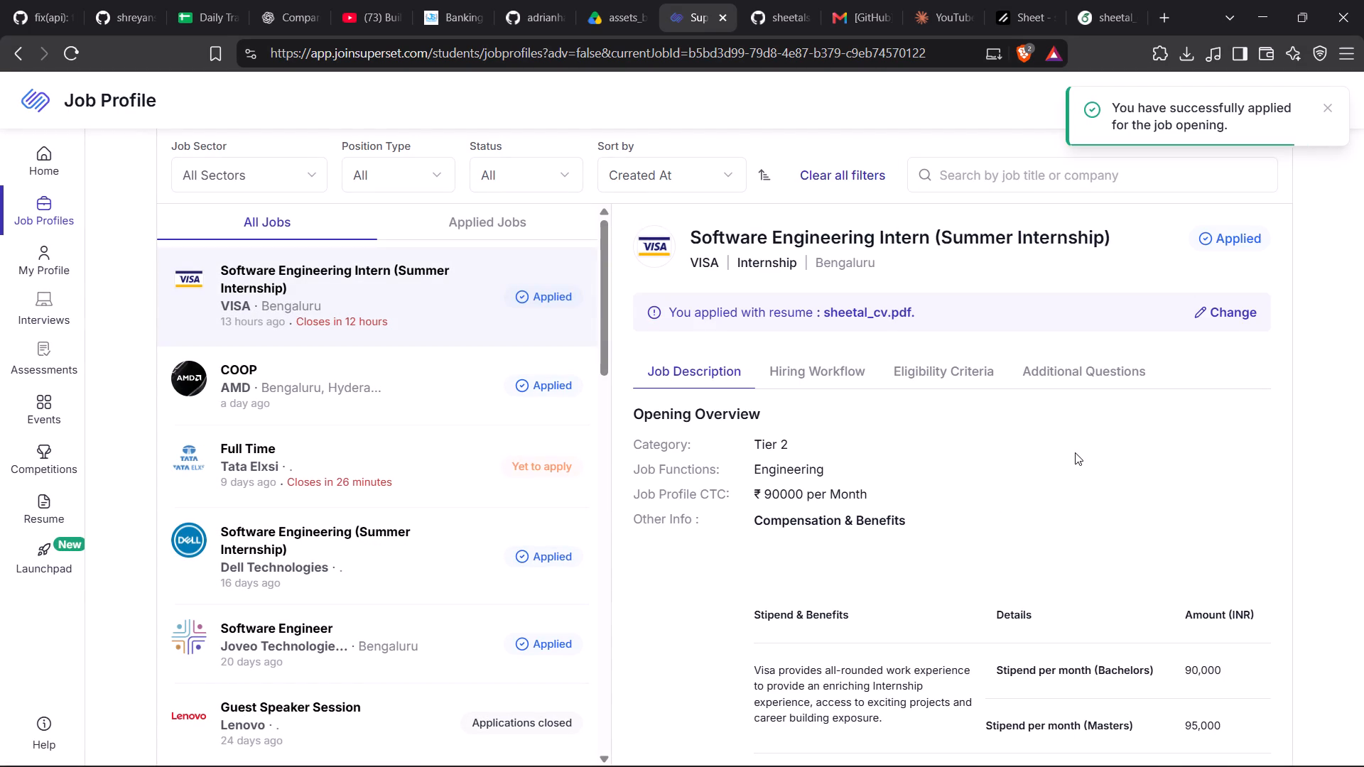
Change the resume attached to the VISA application to sheetal_resume_V.pdf.
left_click(1233, 312)
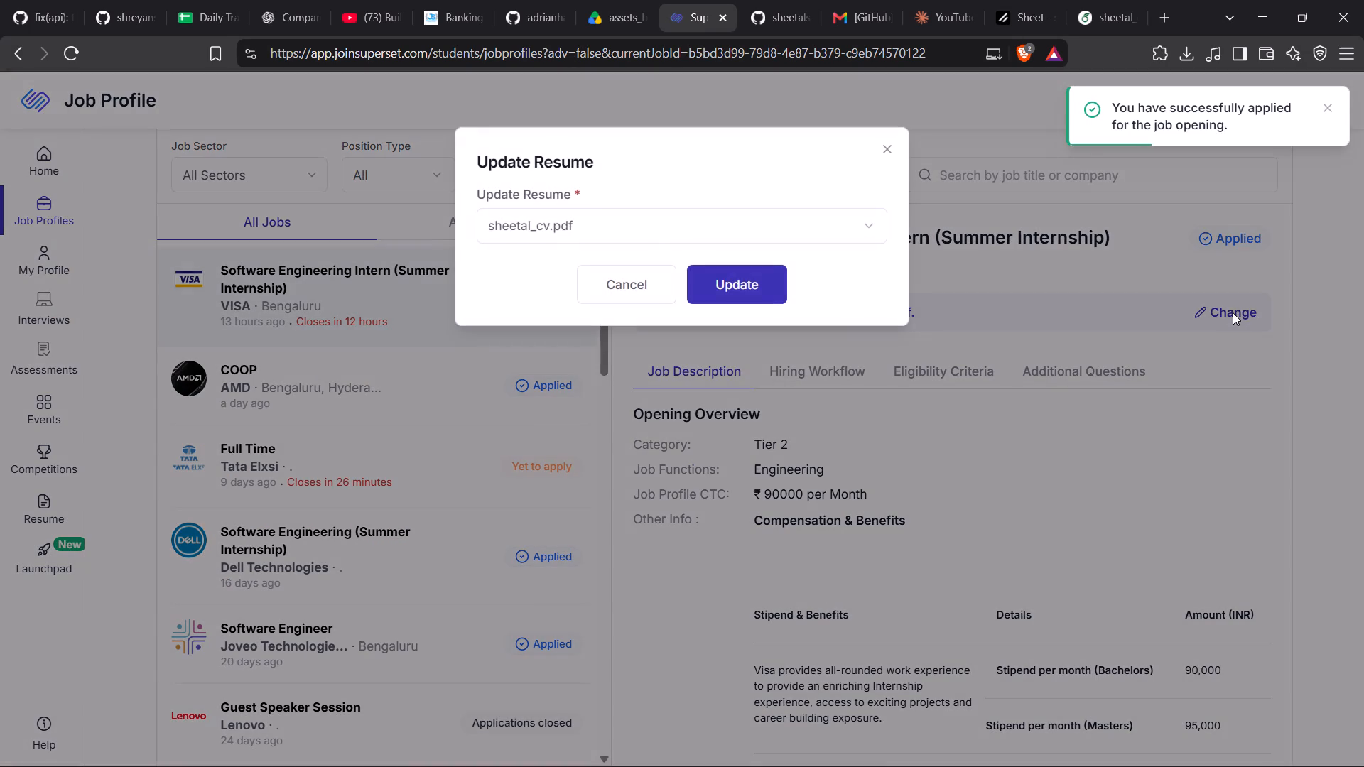
left_click(870, 219)
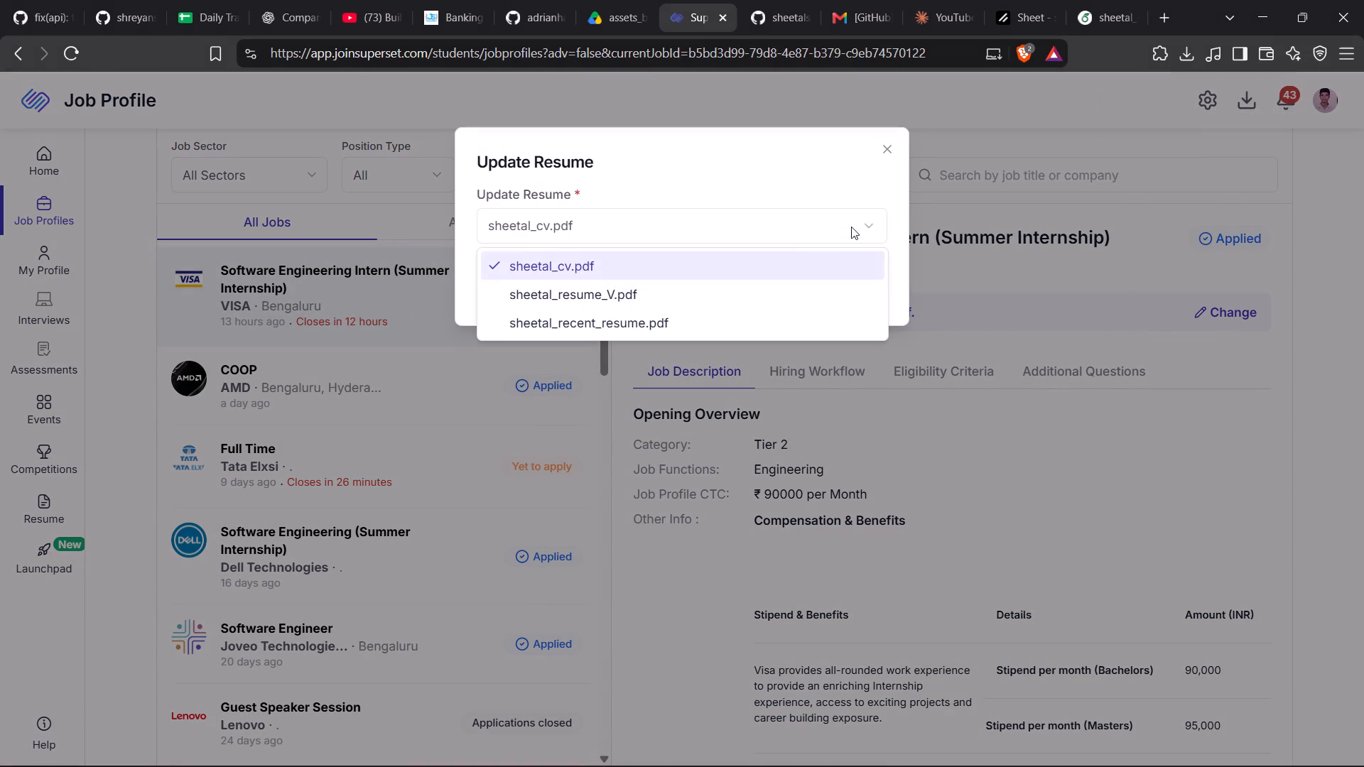
left_click(617, 296)
left_click(752, 277)
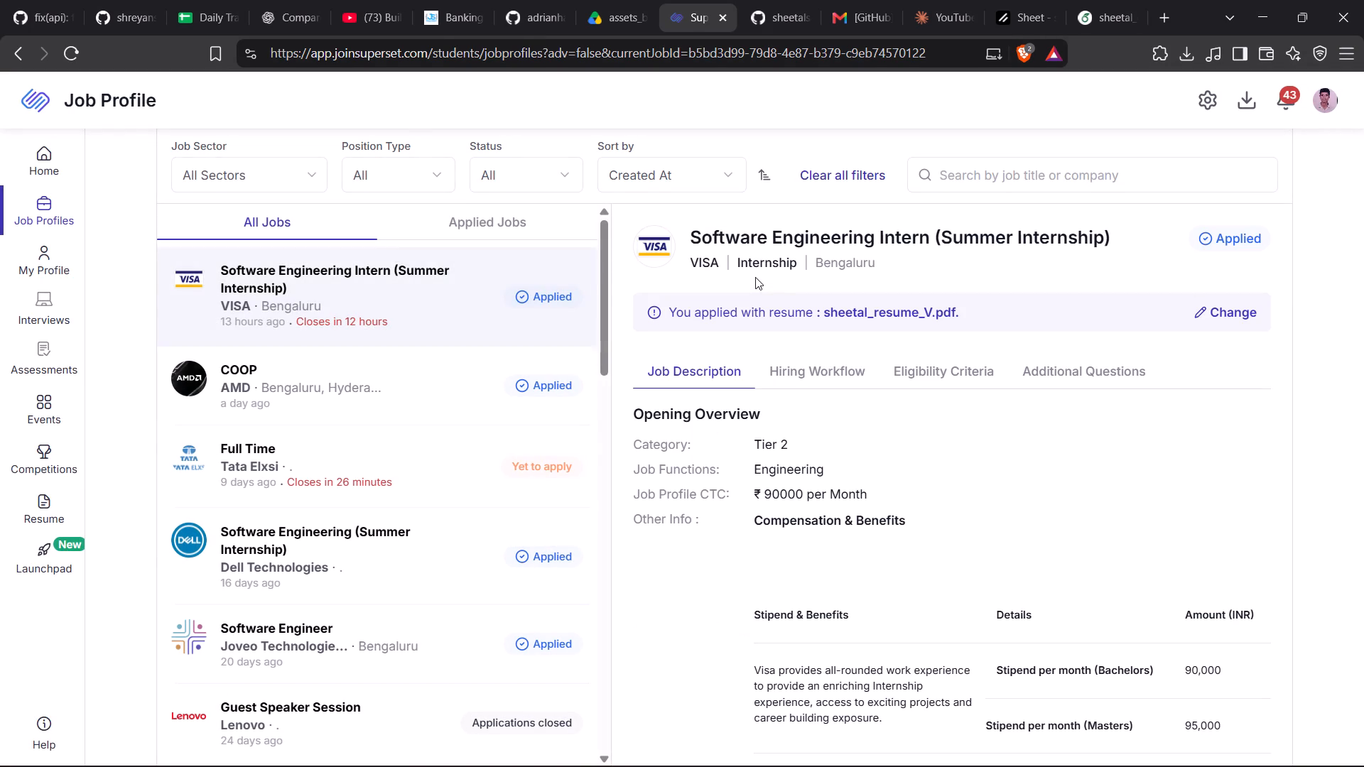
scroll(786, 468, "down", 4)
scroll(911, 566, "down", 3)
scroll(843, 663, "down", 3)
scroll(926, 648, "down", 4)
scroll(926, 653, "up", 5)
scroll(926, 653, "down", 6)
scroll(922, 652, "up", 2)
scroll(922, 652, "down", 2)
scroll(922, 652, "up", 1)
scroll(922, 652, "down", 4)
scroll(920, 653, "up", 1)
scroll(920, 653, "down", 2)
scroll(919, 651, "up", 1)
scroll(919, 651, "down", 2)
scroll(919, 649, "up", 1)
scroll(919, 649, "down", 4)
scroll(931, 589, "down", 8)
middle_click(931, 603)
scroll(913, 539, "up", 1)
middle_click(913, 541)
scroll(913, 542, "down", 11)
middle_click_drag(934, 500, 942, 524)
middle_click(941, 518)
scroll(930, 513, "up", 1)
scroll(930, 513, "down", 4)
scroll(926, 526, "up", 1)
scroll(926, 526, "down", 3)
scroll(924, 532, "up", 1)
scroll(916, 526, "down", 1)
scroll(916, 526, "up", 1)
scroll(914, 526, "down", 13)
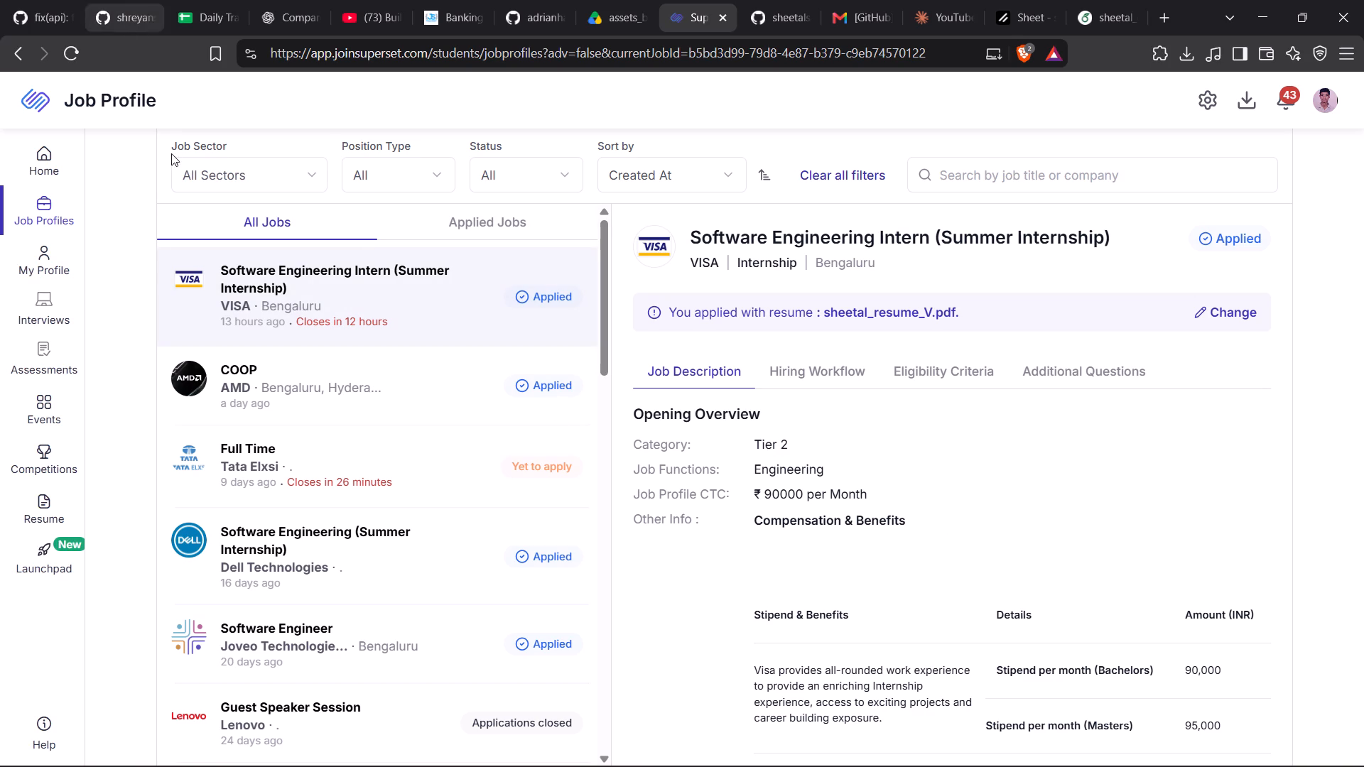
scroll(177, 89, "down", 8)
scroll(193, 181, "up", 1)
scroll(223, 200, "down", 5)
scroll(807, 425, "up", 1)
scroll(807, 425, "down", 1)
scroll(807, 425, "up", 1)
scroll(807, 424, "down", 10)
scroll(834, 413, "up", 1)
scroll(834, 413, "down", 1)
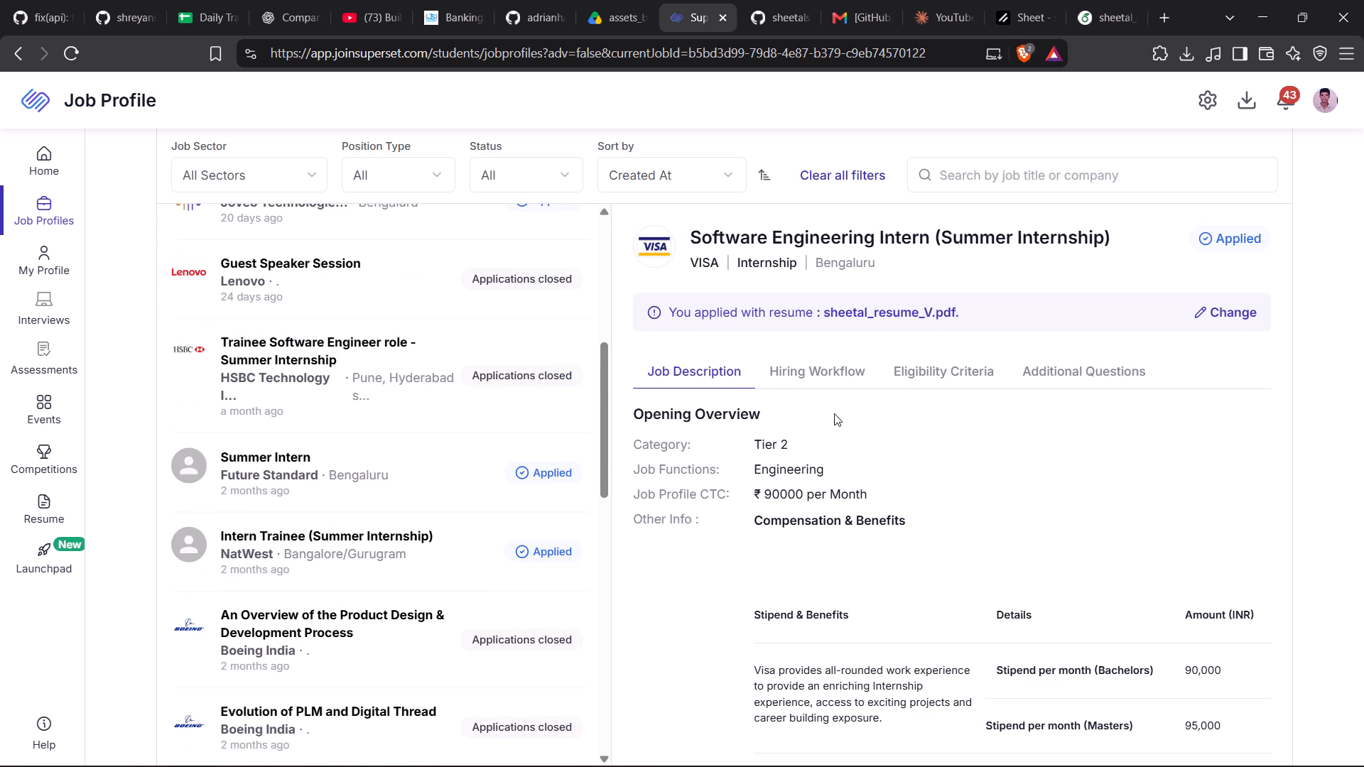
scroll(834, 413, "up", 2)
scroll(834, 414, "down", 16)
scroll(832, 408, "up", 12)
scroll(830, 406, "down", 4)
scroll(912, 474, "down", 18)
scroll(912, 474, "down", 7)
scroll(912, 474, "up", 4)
Reload the VISA Software Engineering Intern profile and read its benefits, job description, company overview and attached documents.
left_click(71, 59)
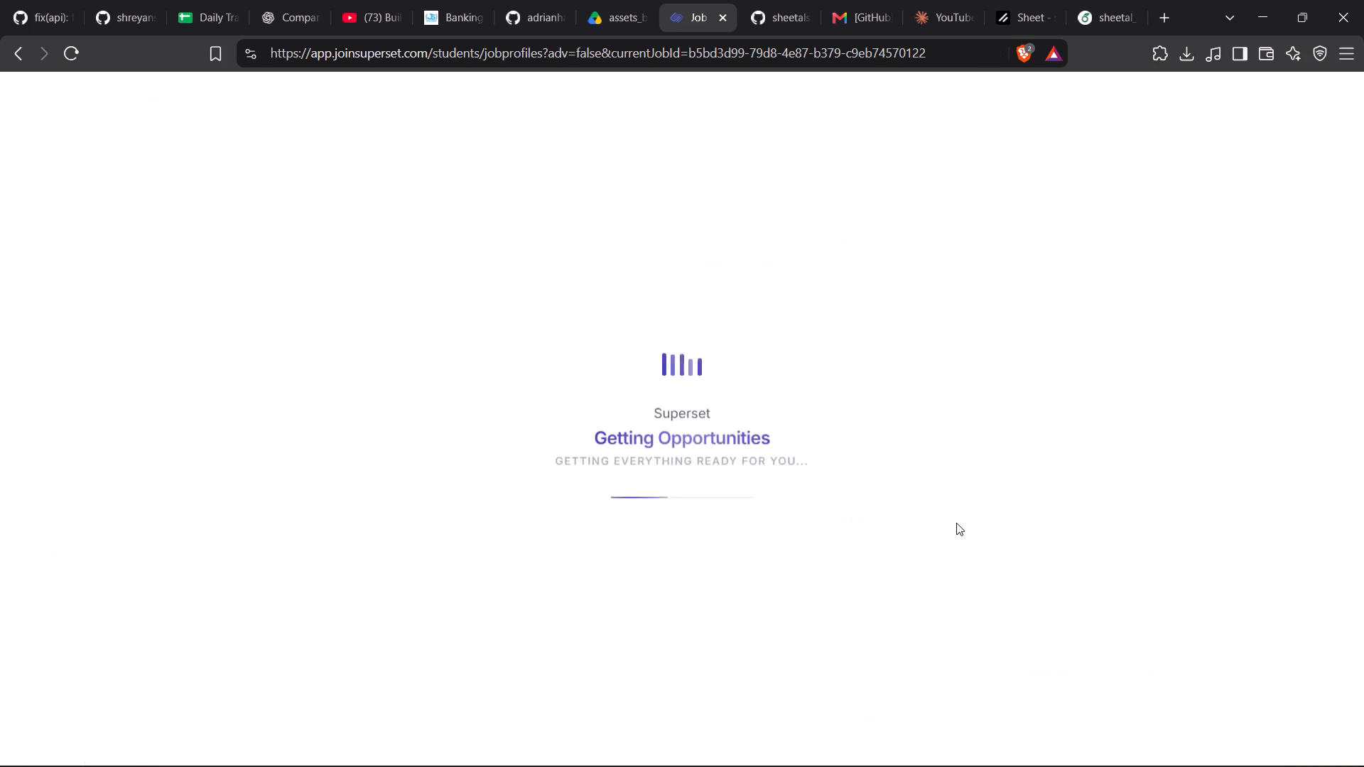
scroll(956, 523, "down", 7)
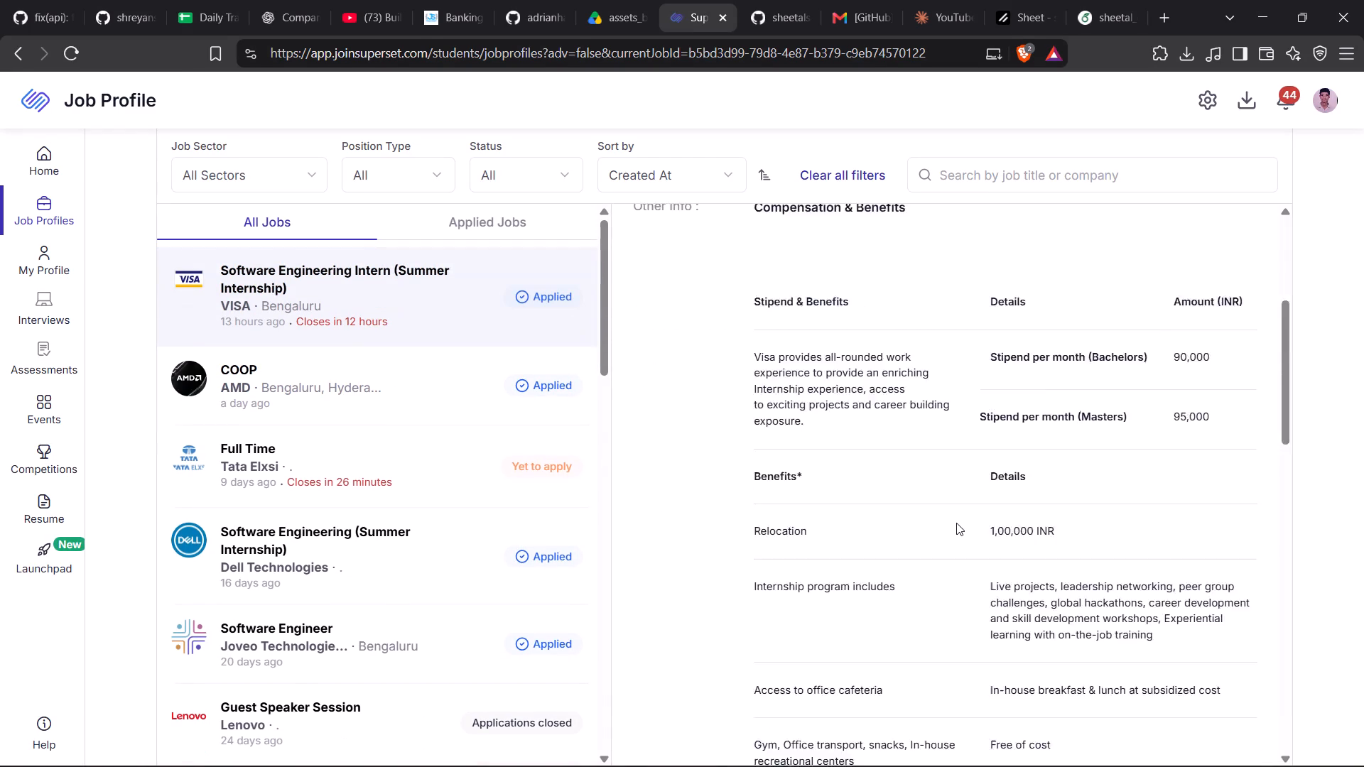
scroll(956, 523, "down", 15)
scroll(956, 523, "up", 8)
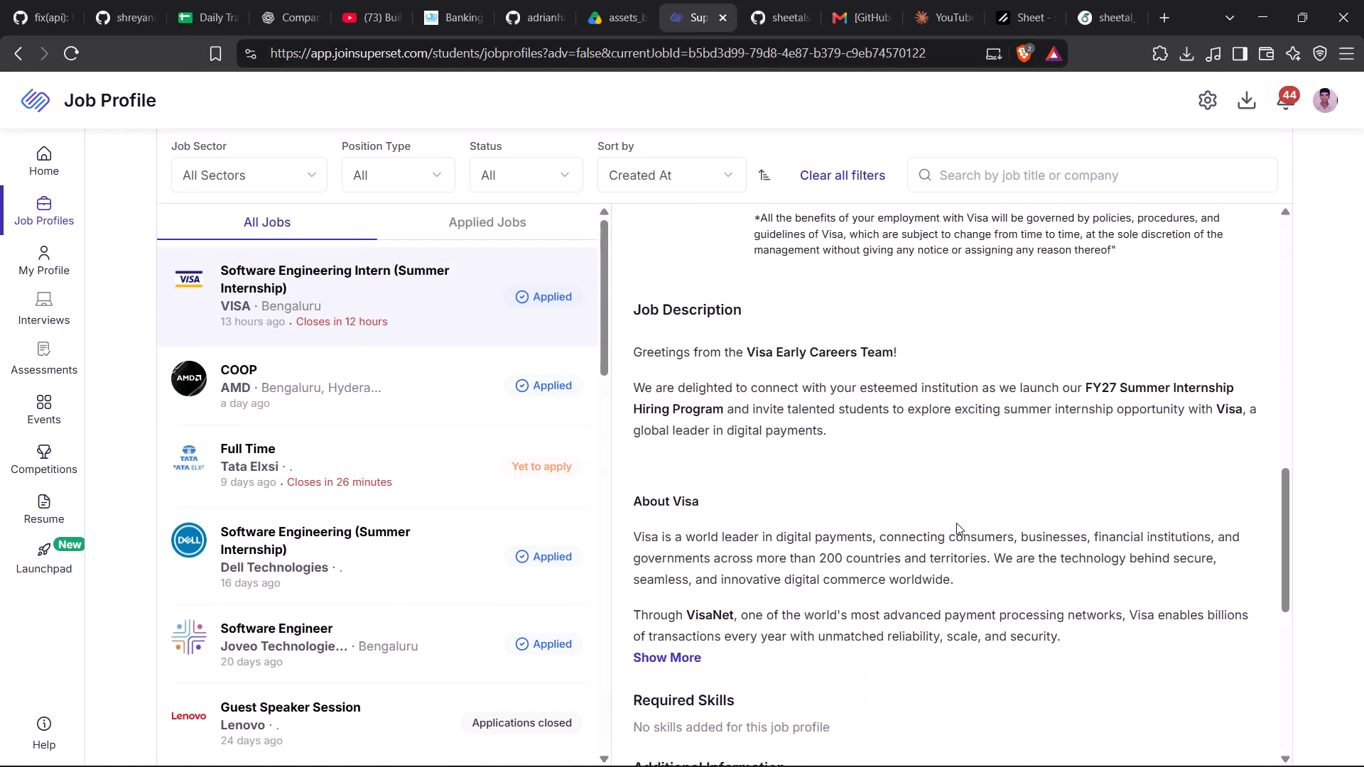
scroll(956, 523, "up", 18)
scroll(954, 523, "down", 11)
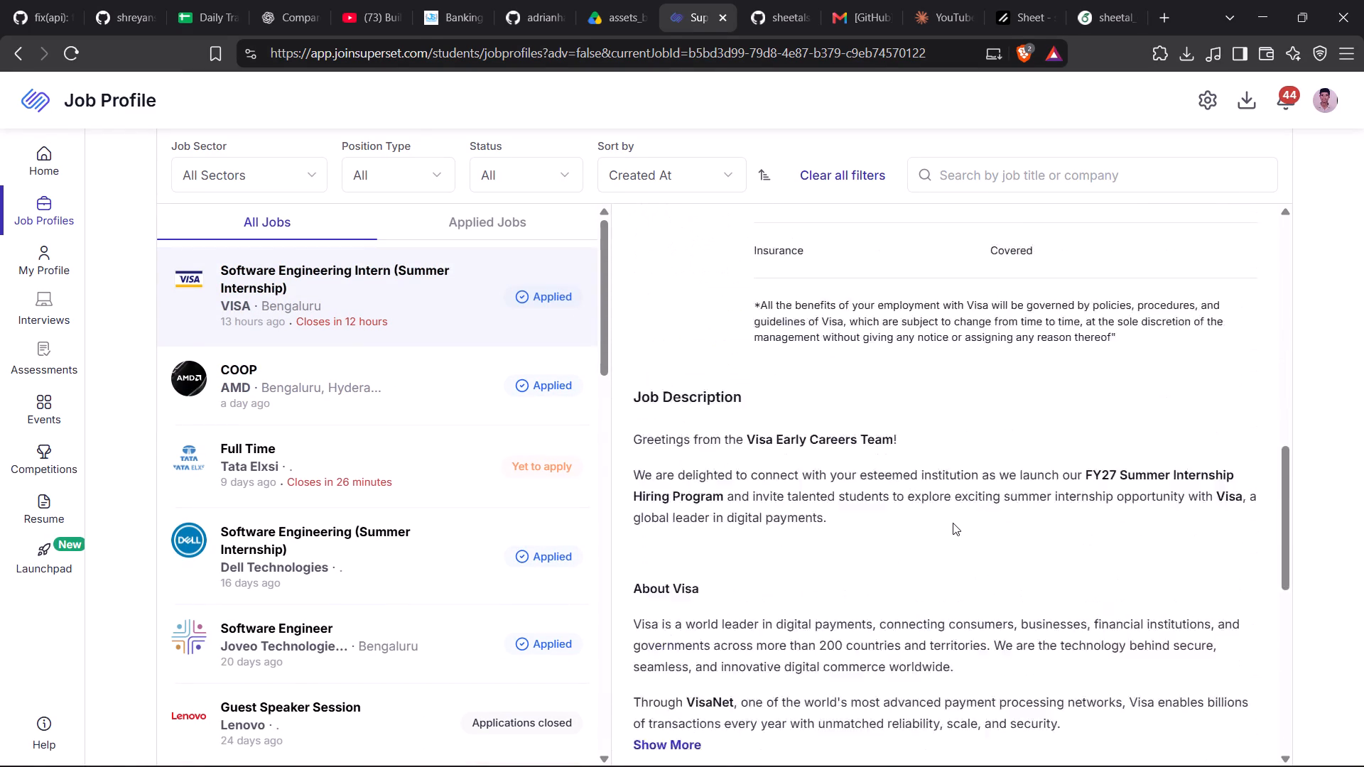
scroll(953, 523, "down", 1)
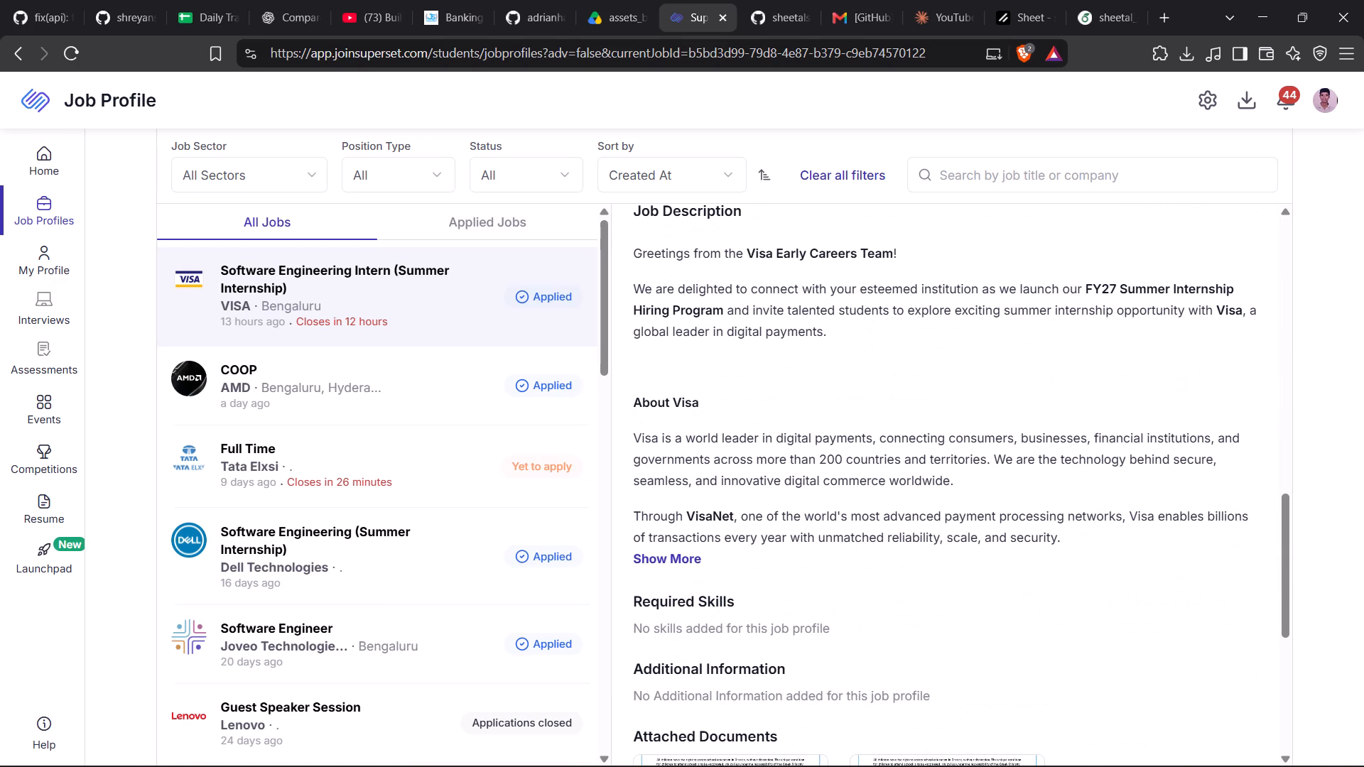
scroll(953, 523, "down", 2)
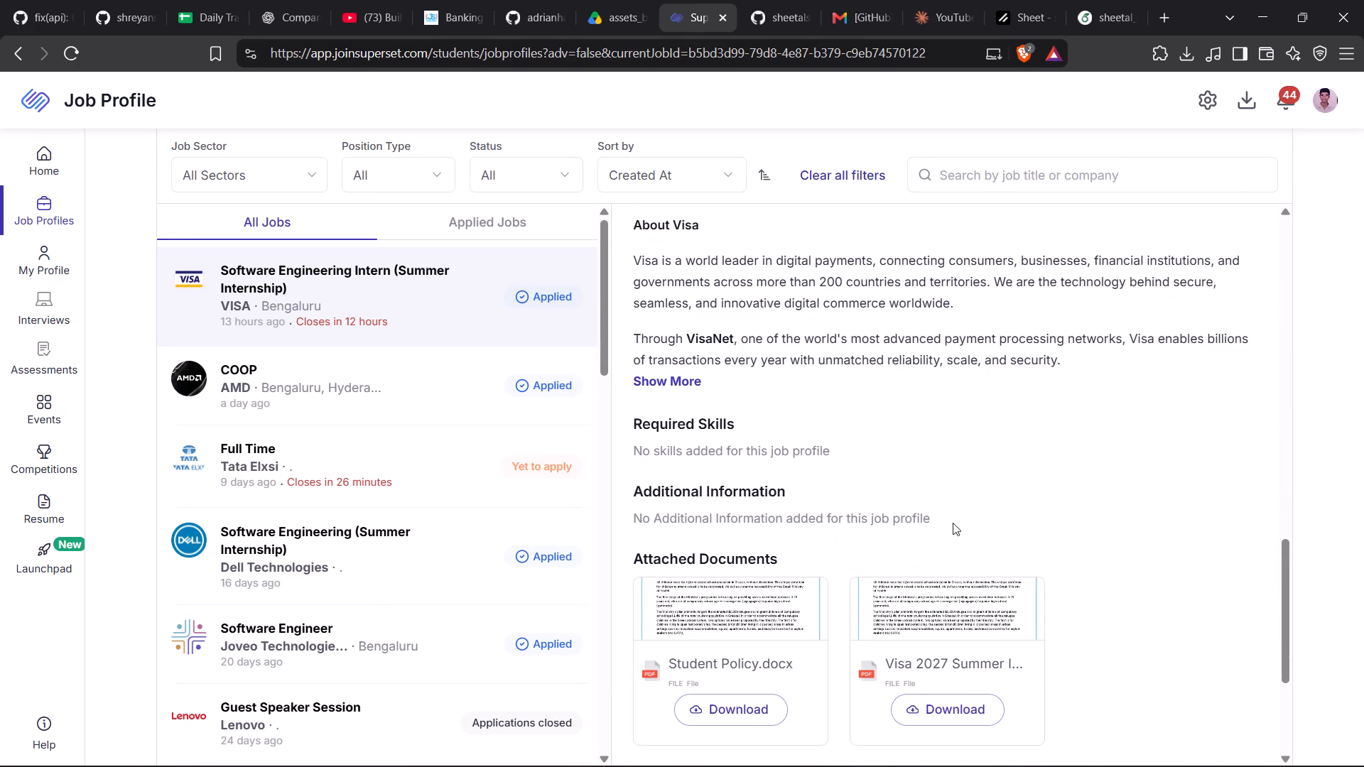
left_click_drag(744, 337, 768, 344)
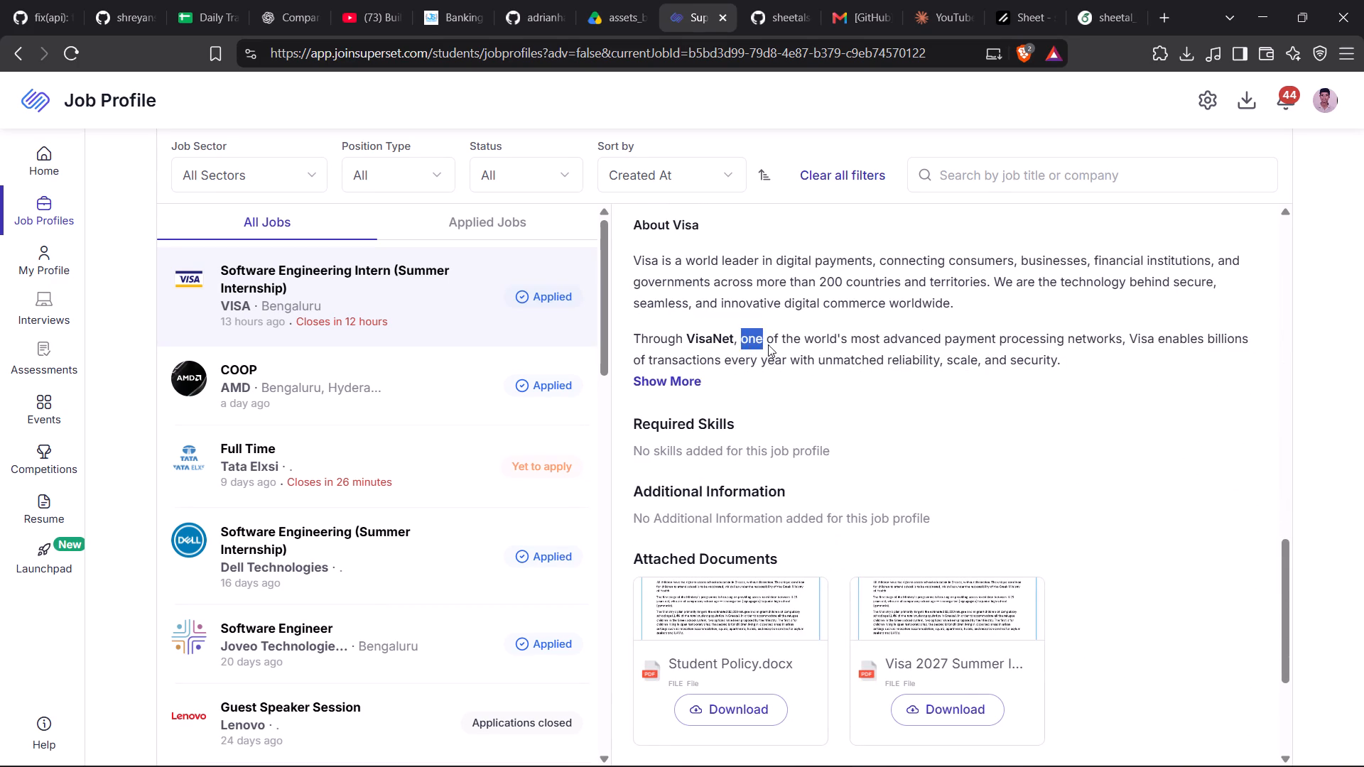
left_click_drag(768, 344, 1083, 364)
left_click(1072, 365)
left_click_drag(1072, 365, 615, 345)
left_click(1019, 361)
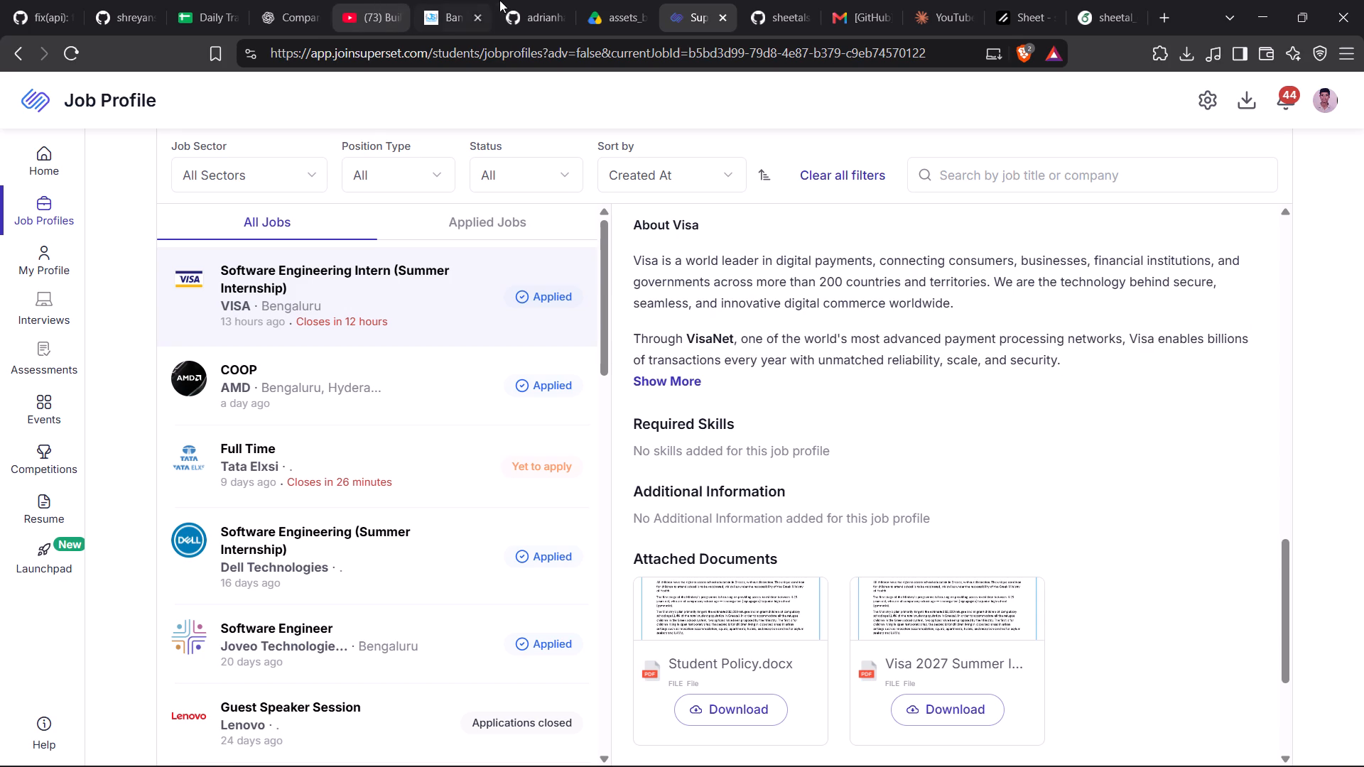
Download the adrianhajdin/banking repository at commit 4a5eba5 as a ZIP into the new_bancking_pro folder in Documents.
left_click(452, 0)
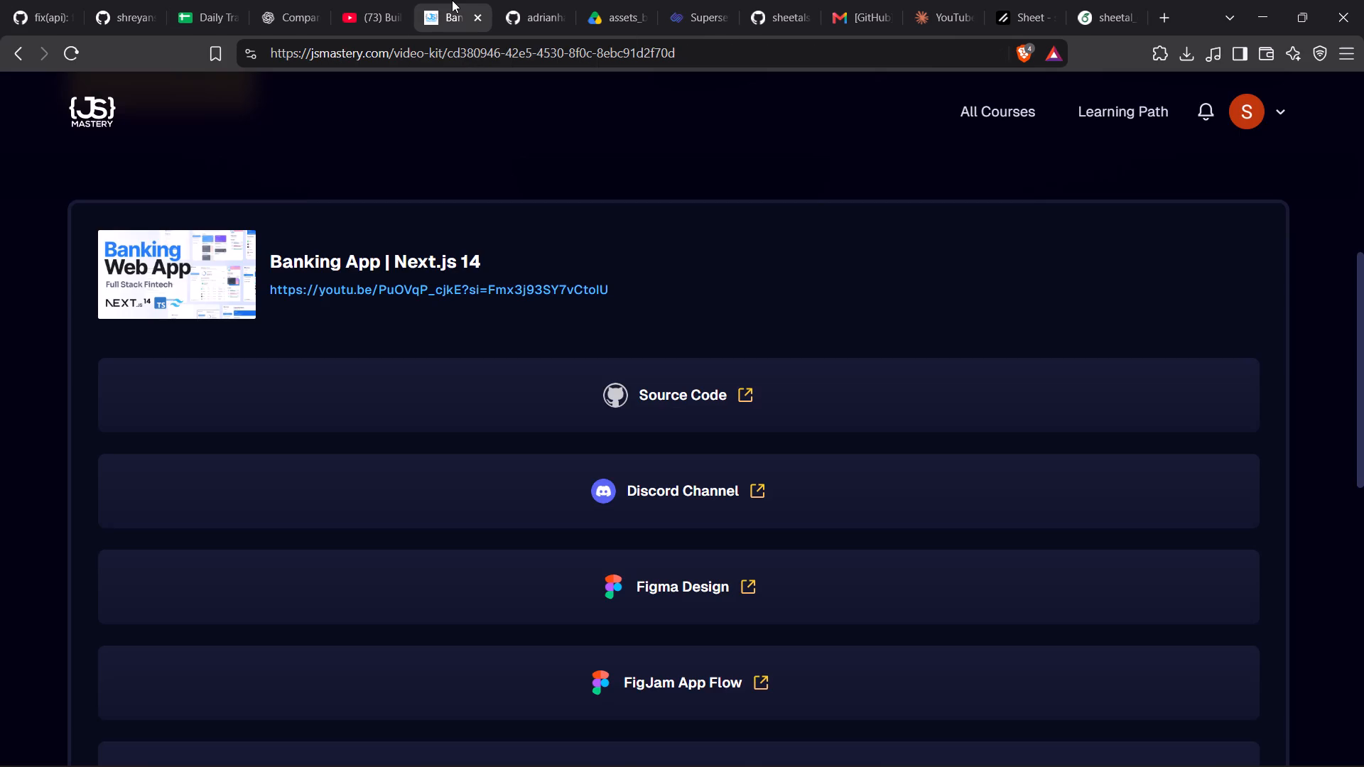
left_click(538, 0)
scroll(673, 274, "up", 1)
scroll(673, 274, "down", 1)
scroll(673, 274, "up", 3)
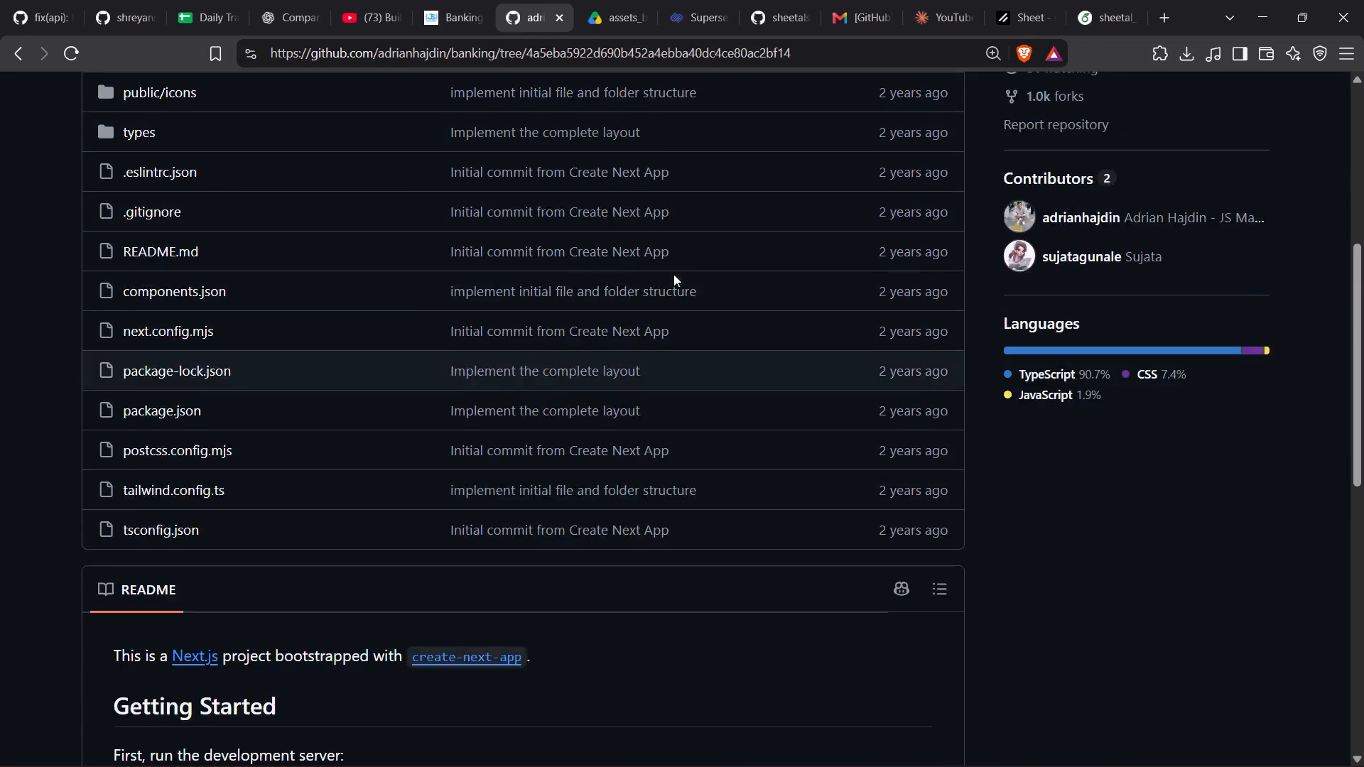
scroll(673, 274, "up", 5)
left_click(948, 278)
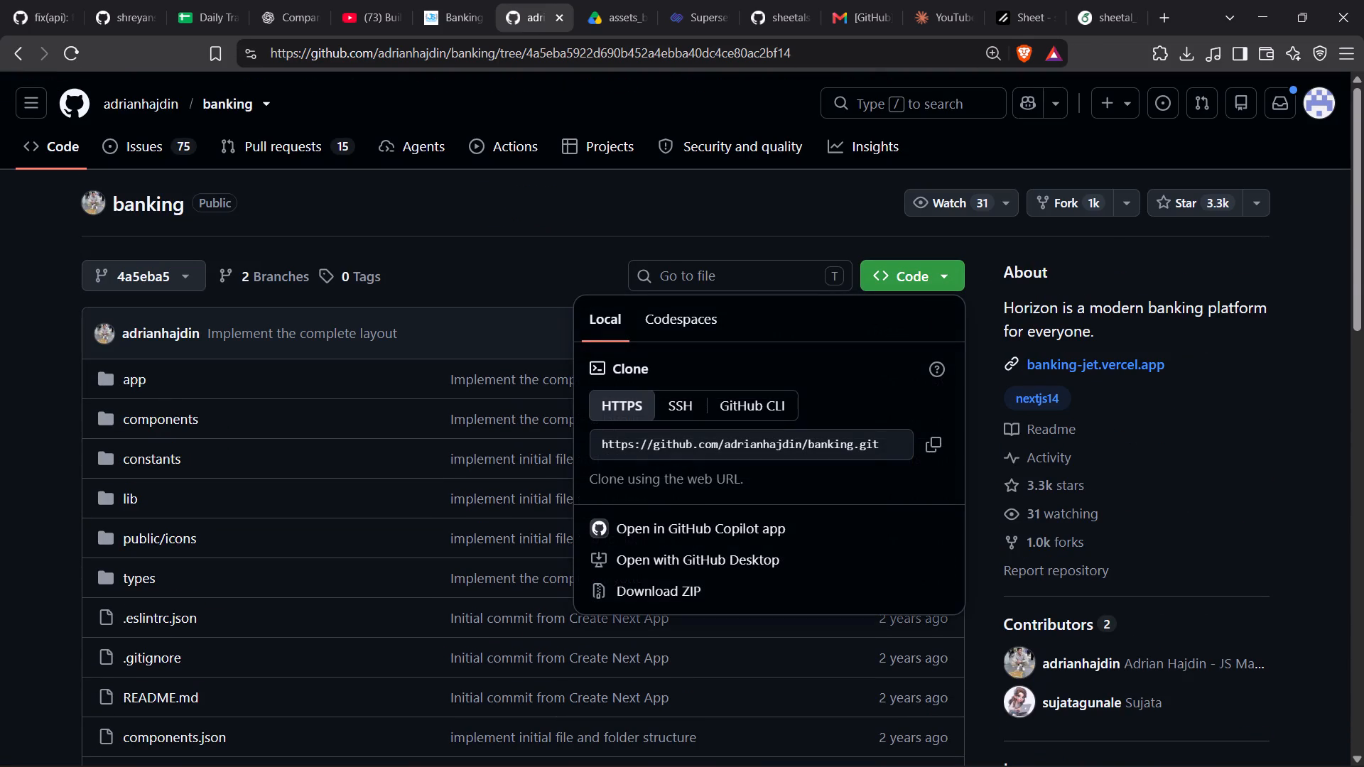
left_click(621, 594)
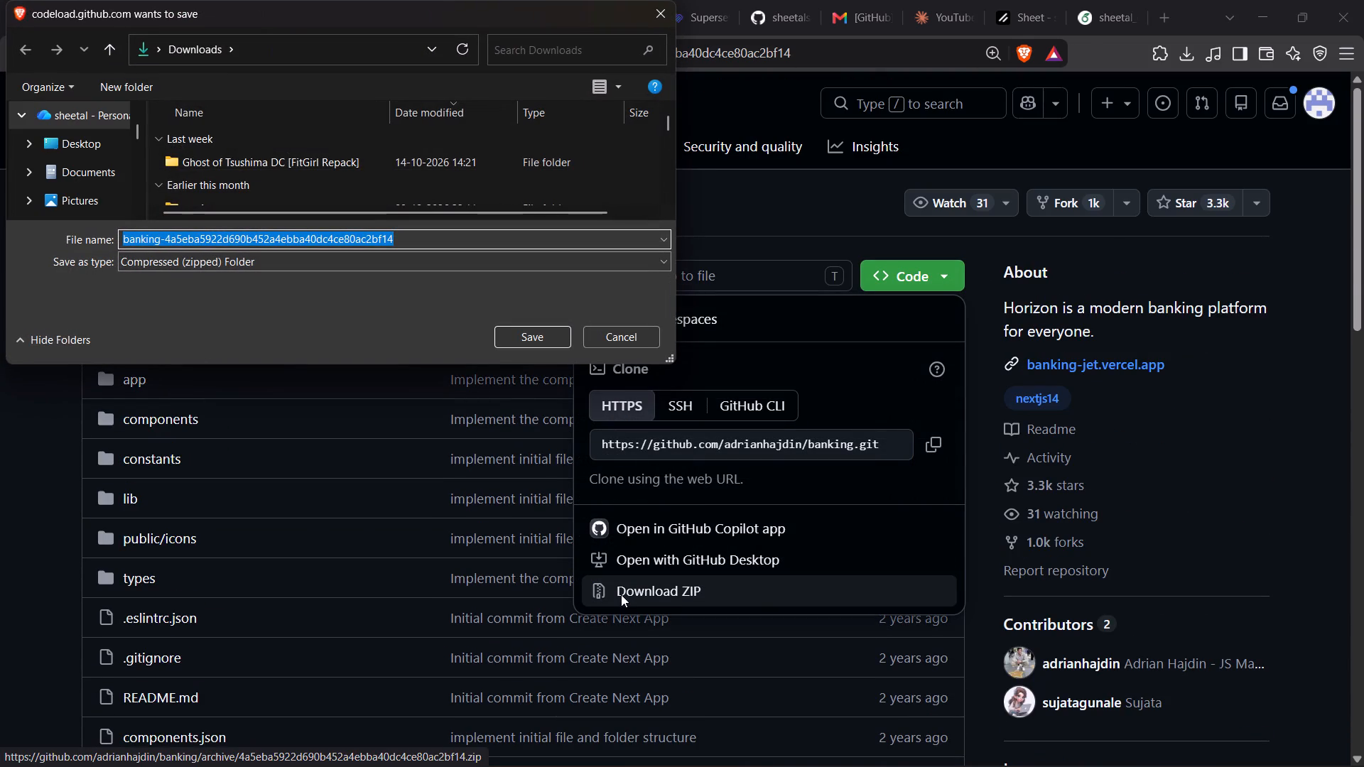
left_click(77, 173)
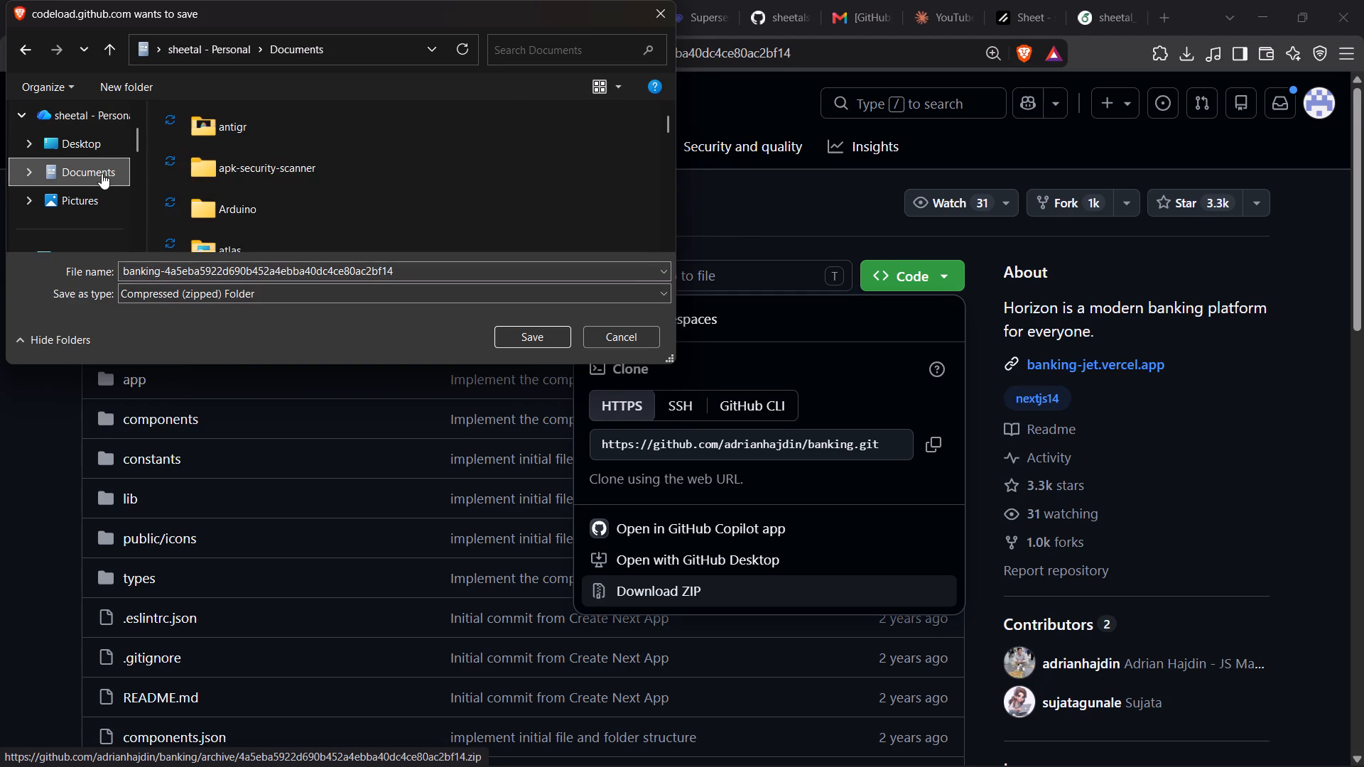
scroll(252, 167, "down", 6)
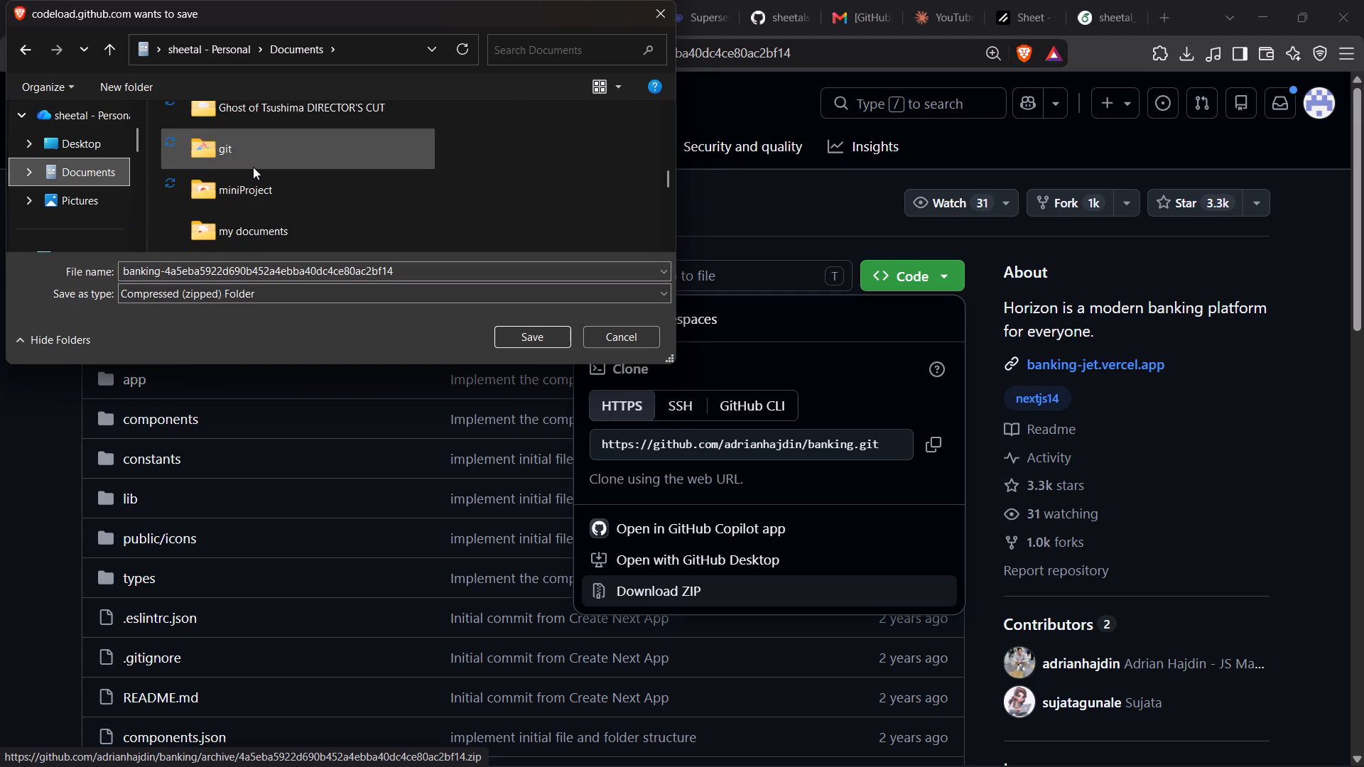
scroll(253, 167, "down", 2)
left_click(261, 152)
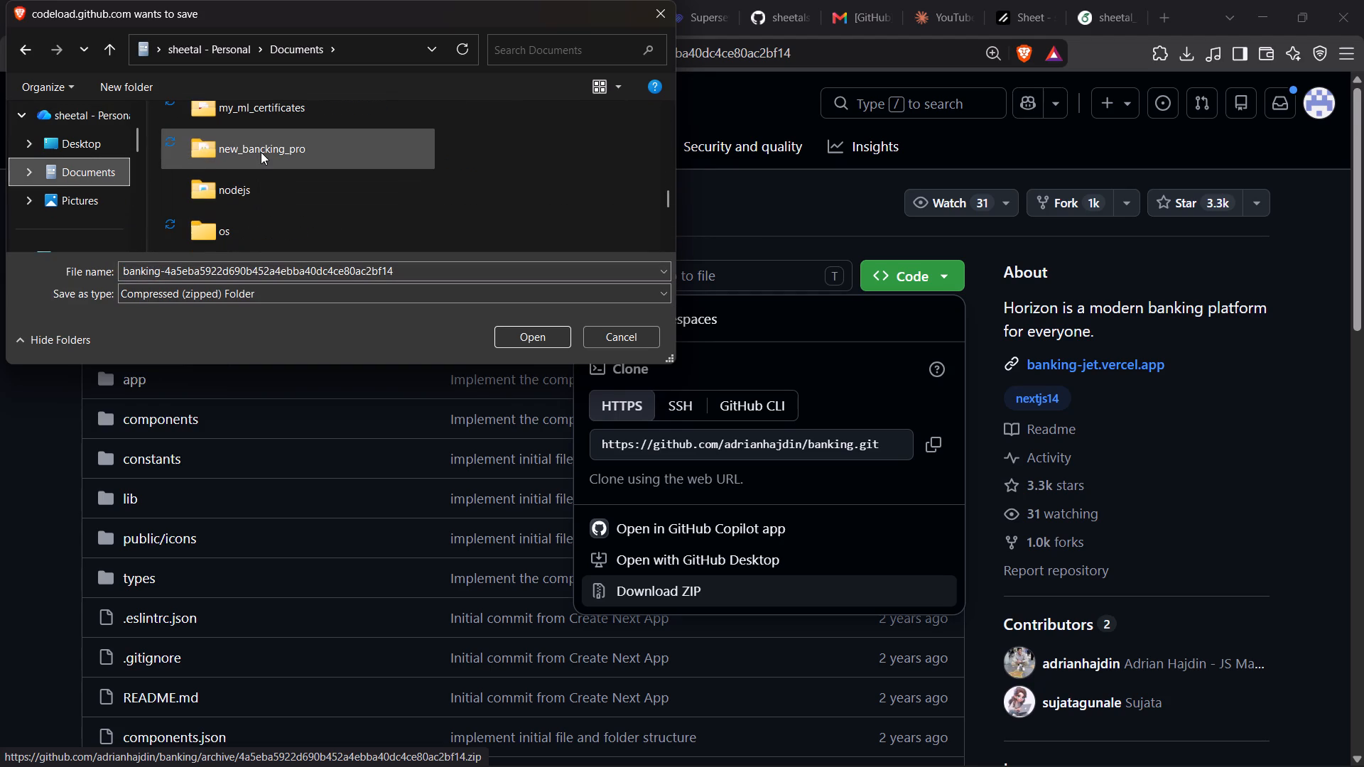
double_click(261, 152)
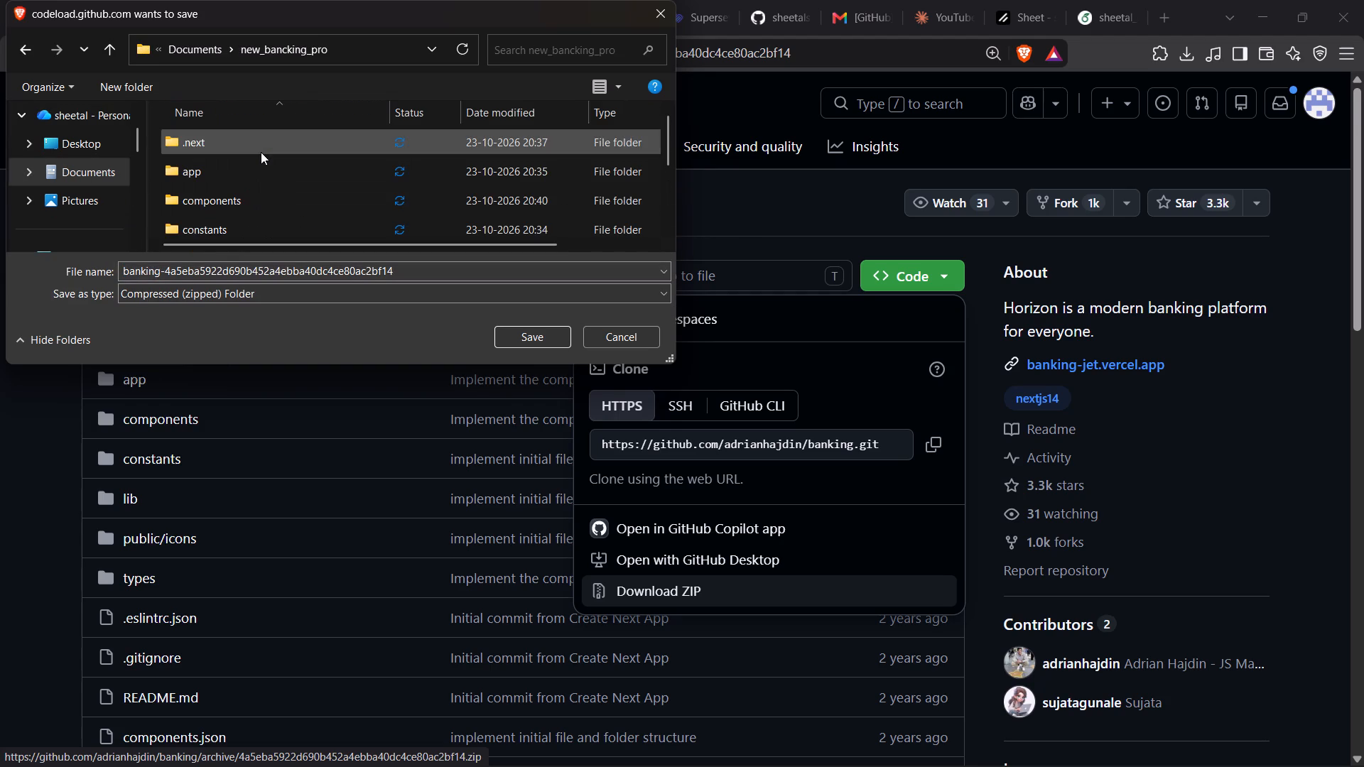
left_click(526, 342)
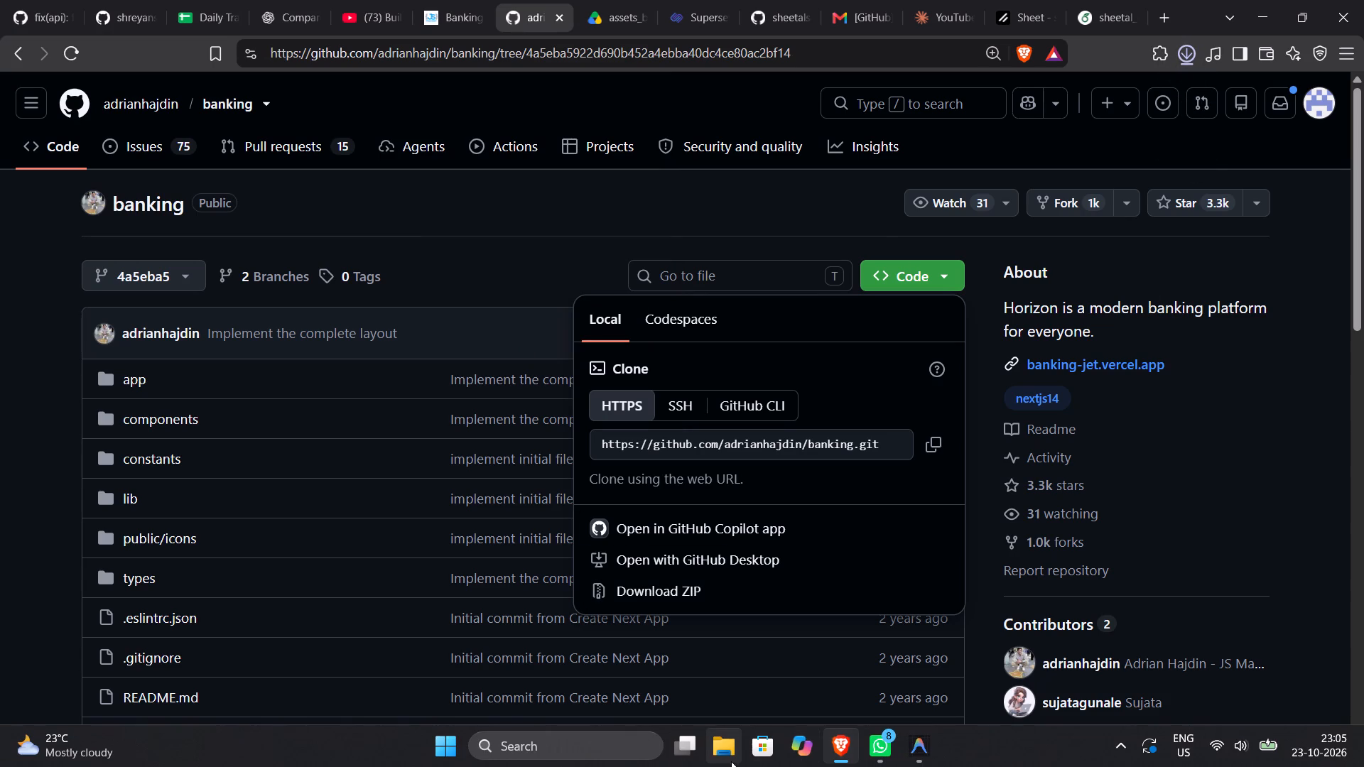
In File Explorer, extract the downloaded banking ZIP archive inside the new_bancking_pro folder in Documents.
left_click(723, 764)
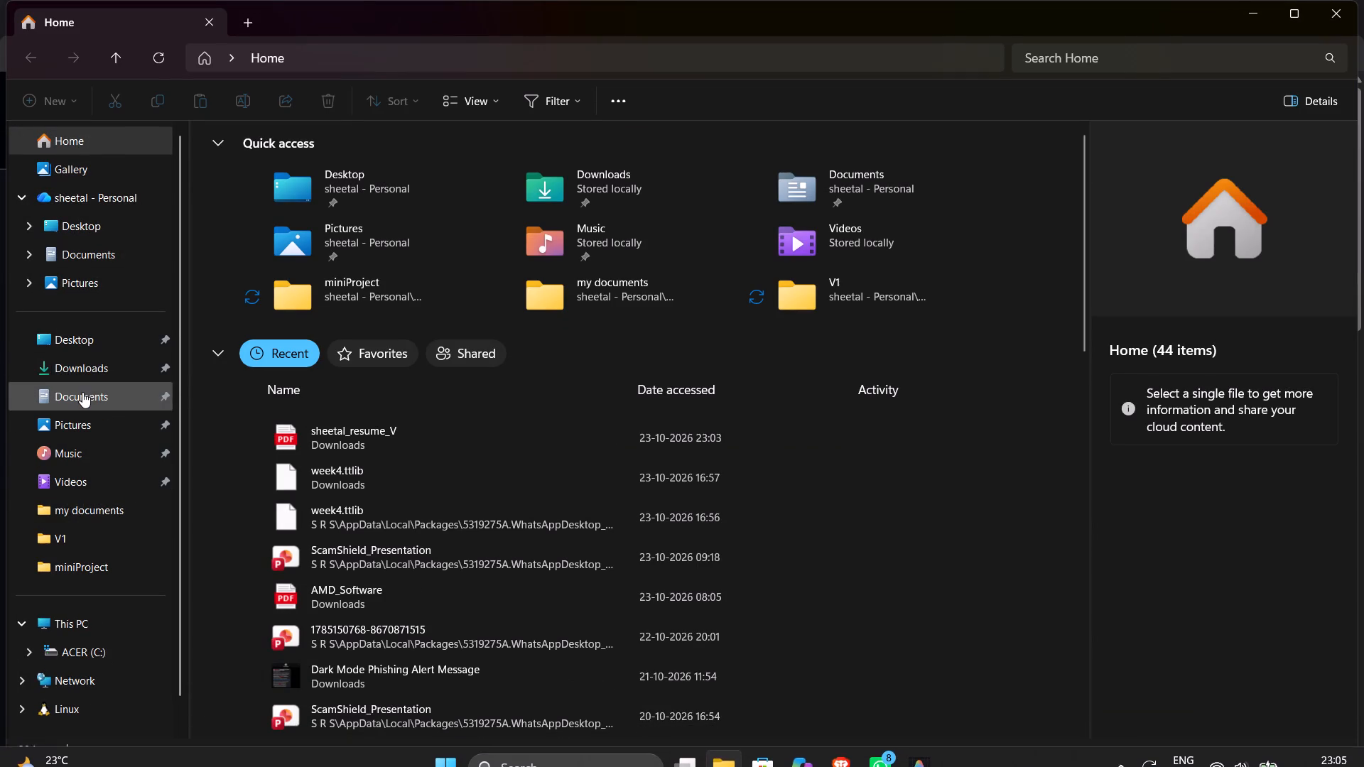
left_click(87, 391)
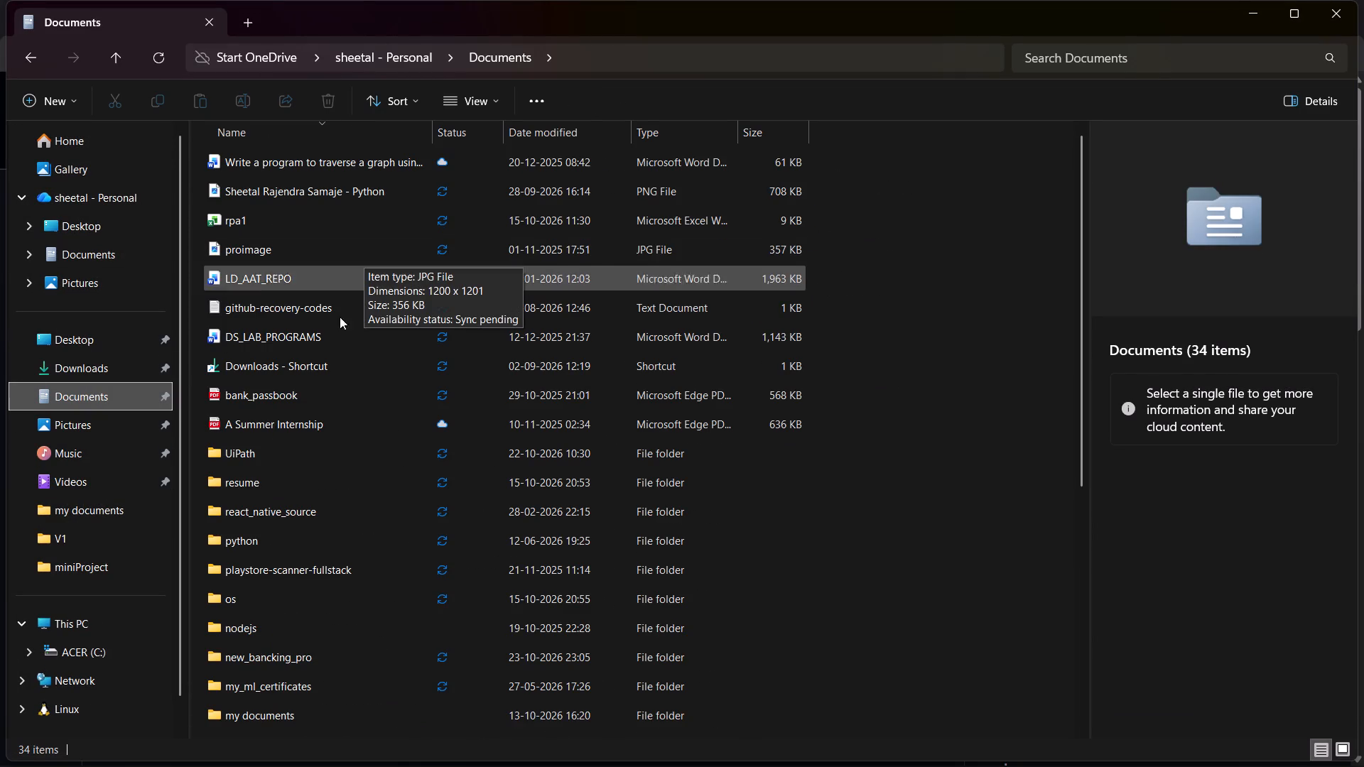
scroll(250, 408, "down", 2)
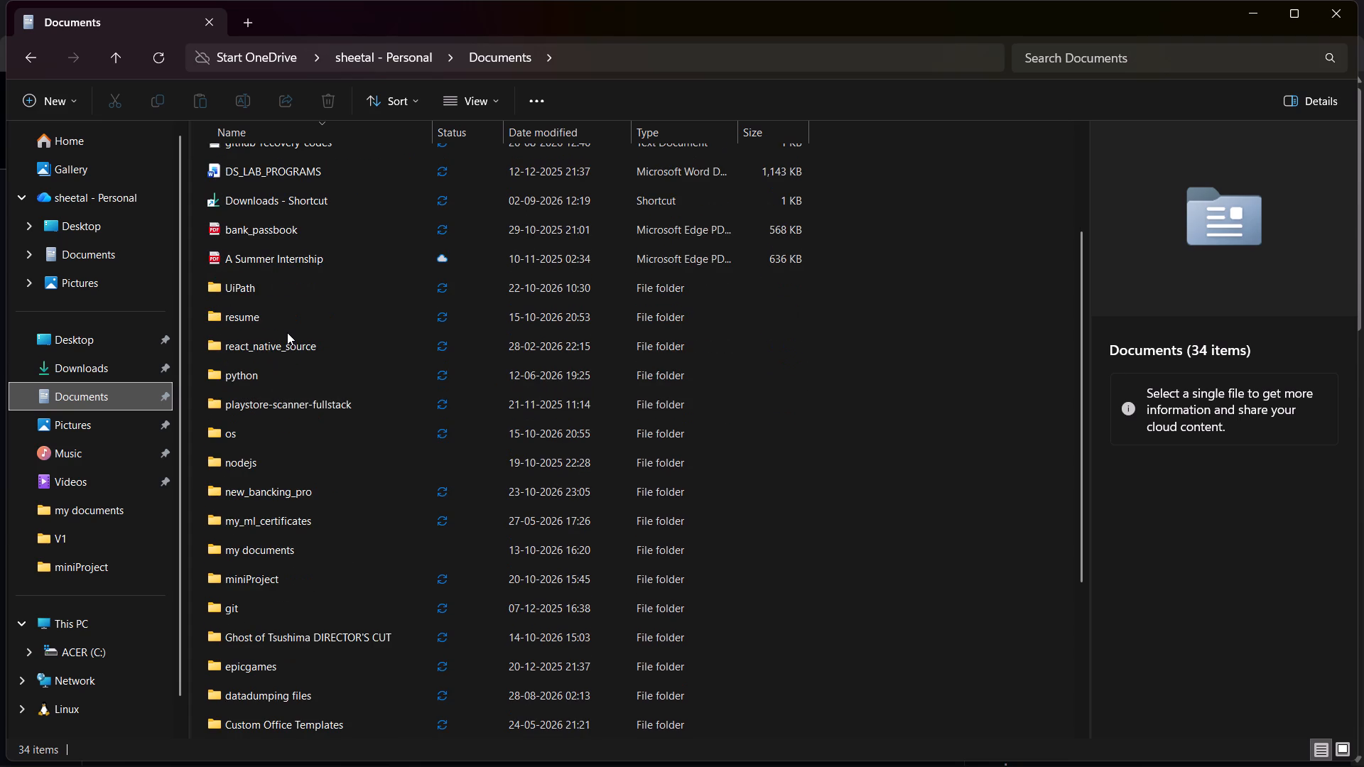
double_click(261, 496)
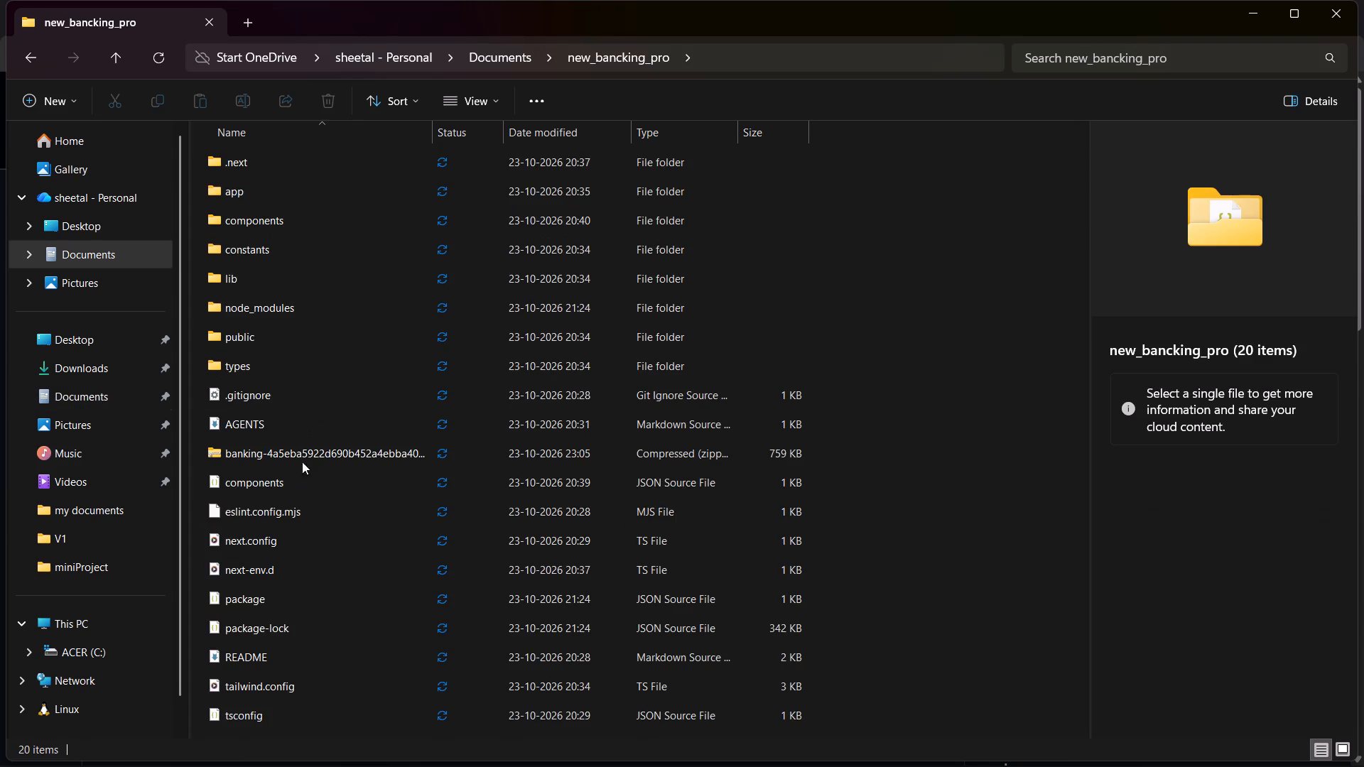
left_click(305, 443)
right_click(305, 443)
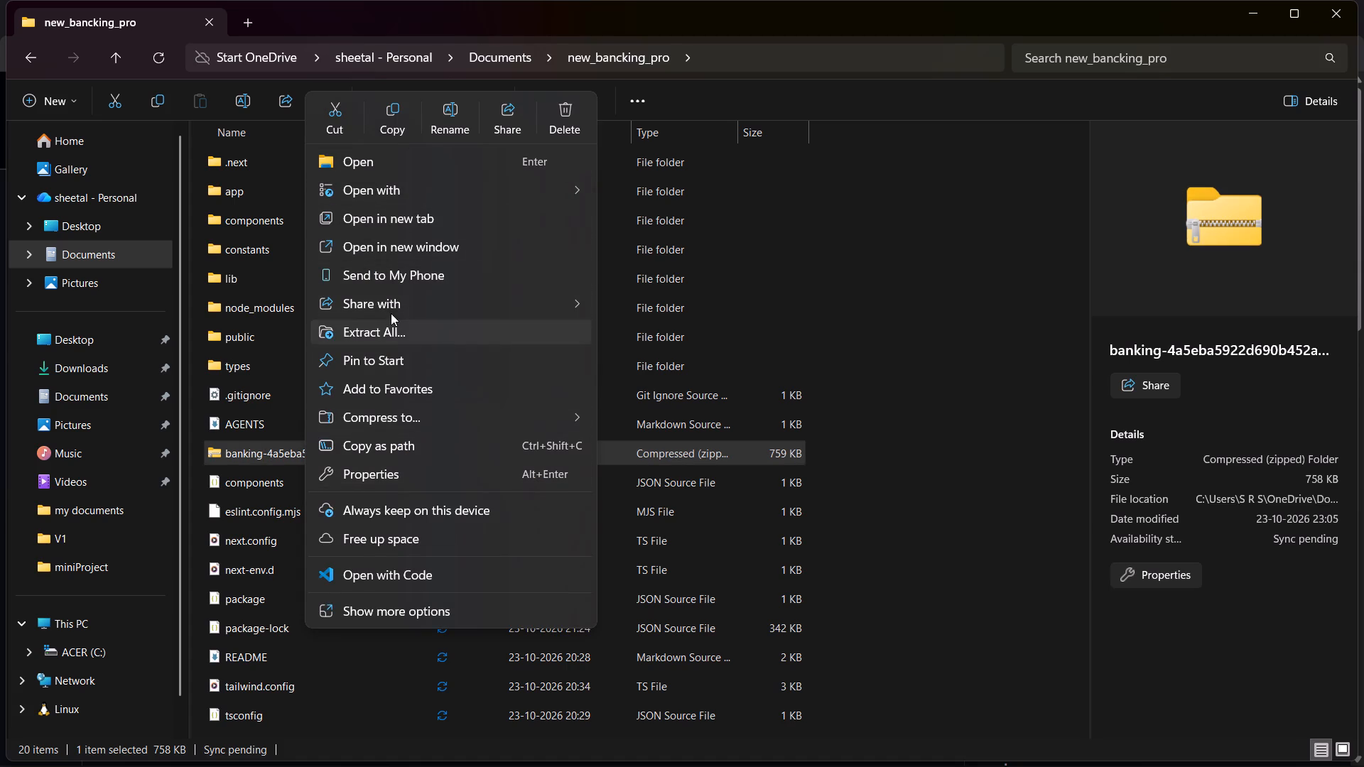
left_click(389, 336)
left_click(816, 576)
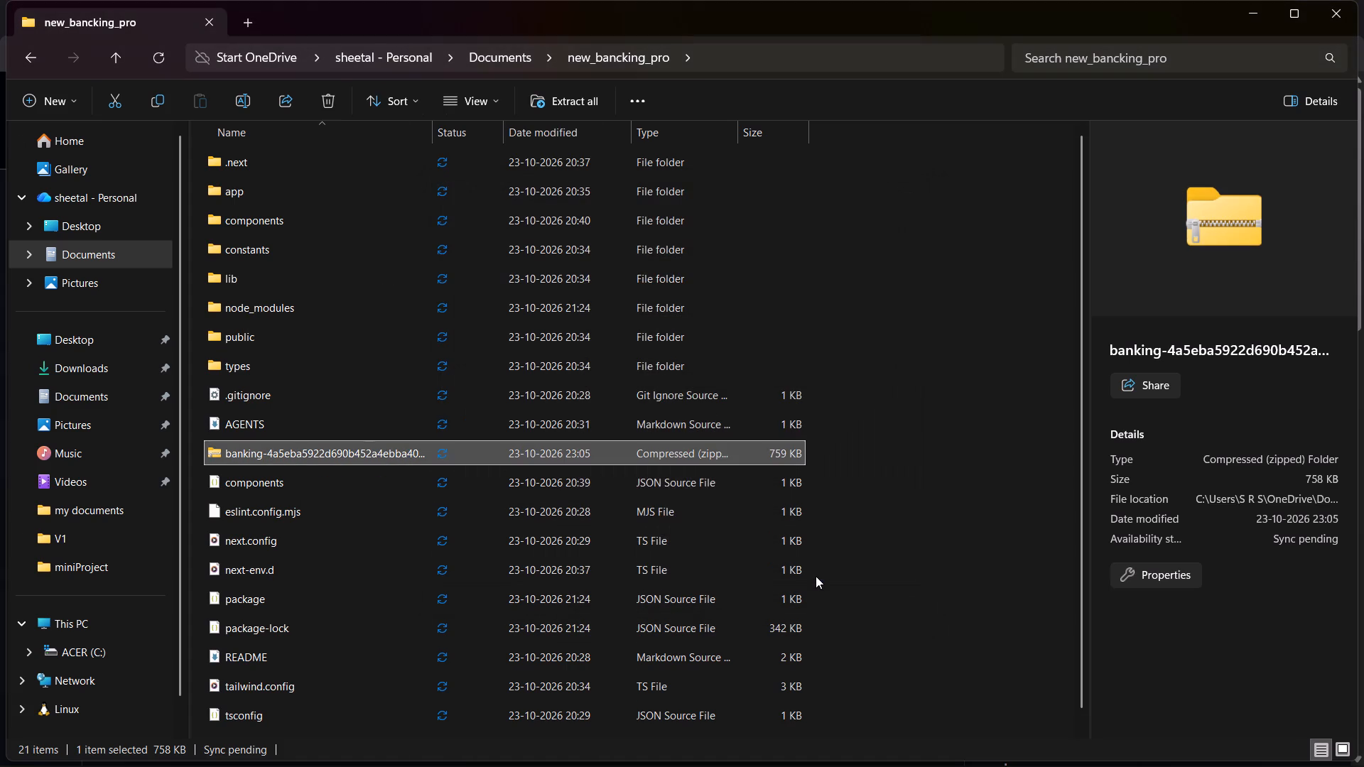
Delete the banking ZIP archive from the new_bancking_pro folder, keeping the extracted folder.
scroll(334, 474, "down", 5)
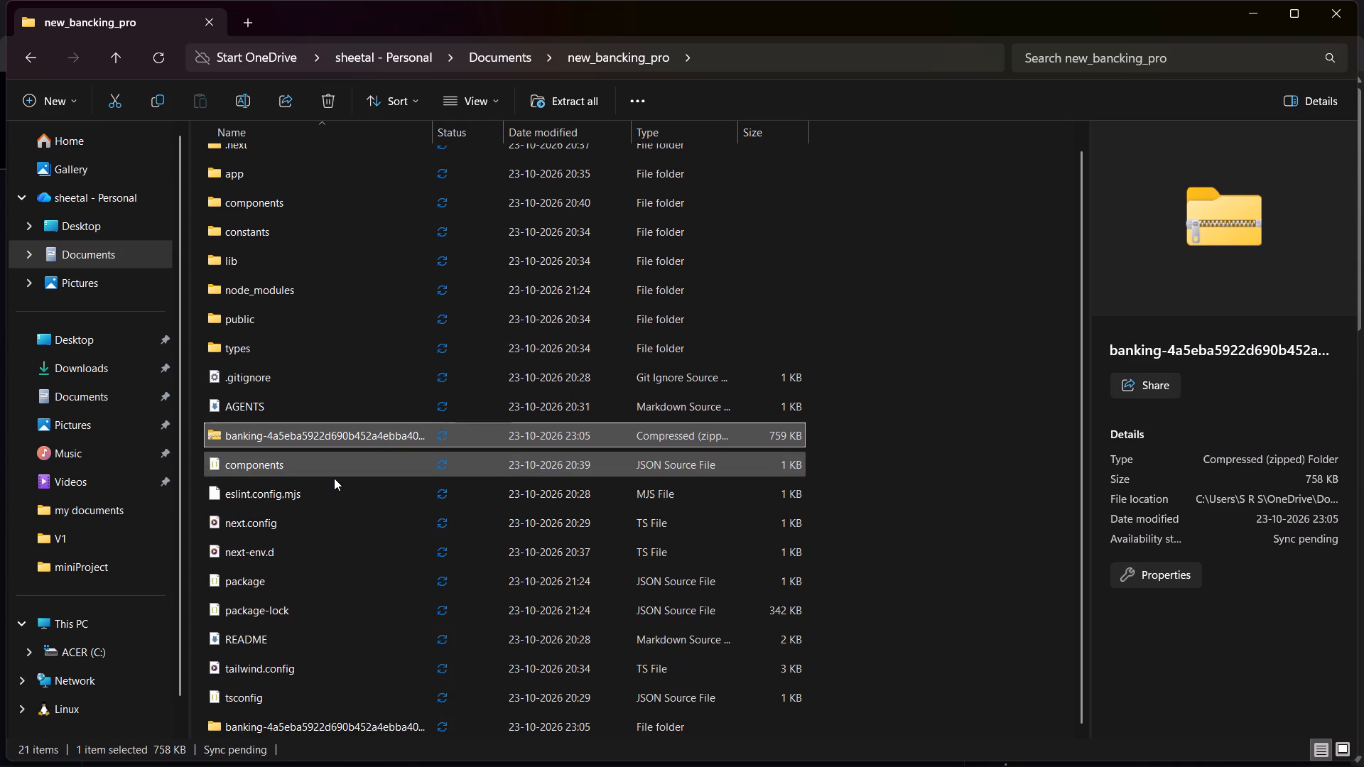
scroll(334, 478, "down", 1)
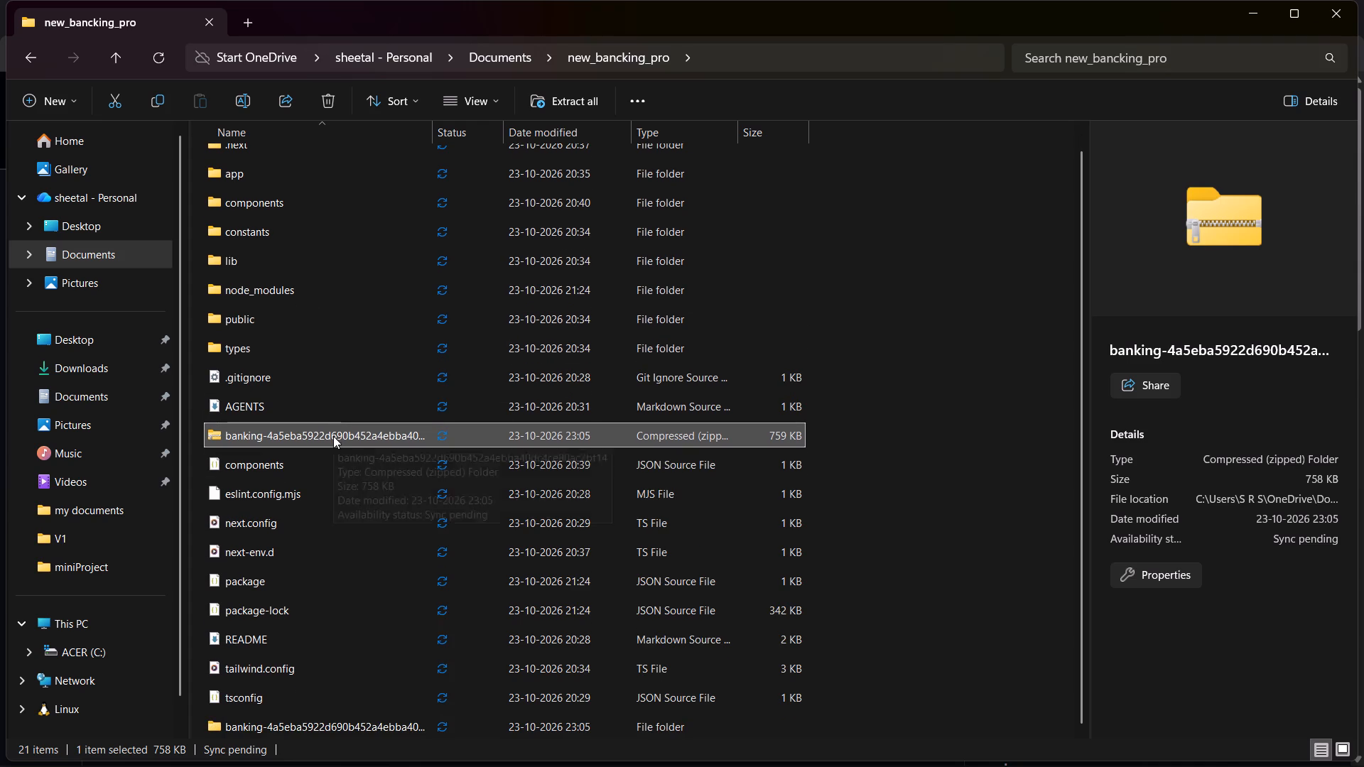
left_click(333, 436)
left_click(407, 464)
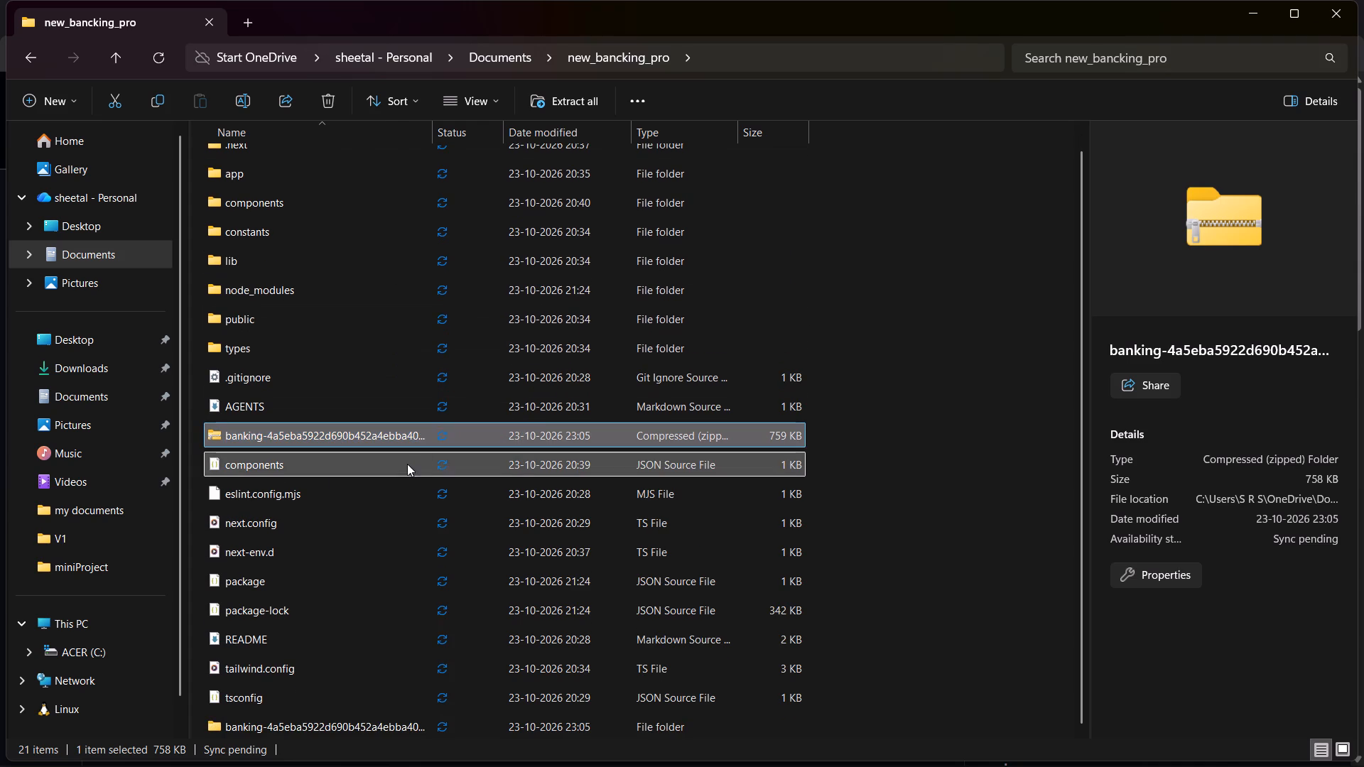
left_click(396, 440)
left_click(330, 107)
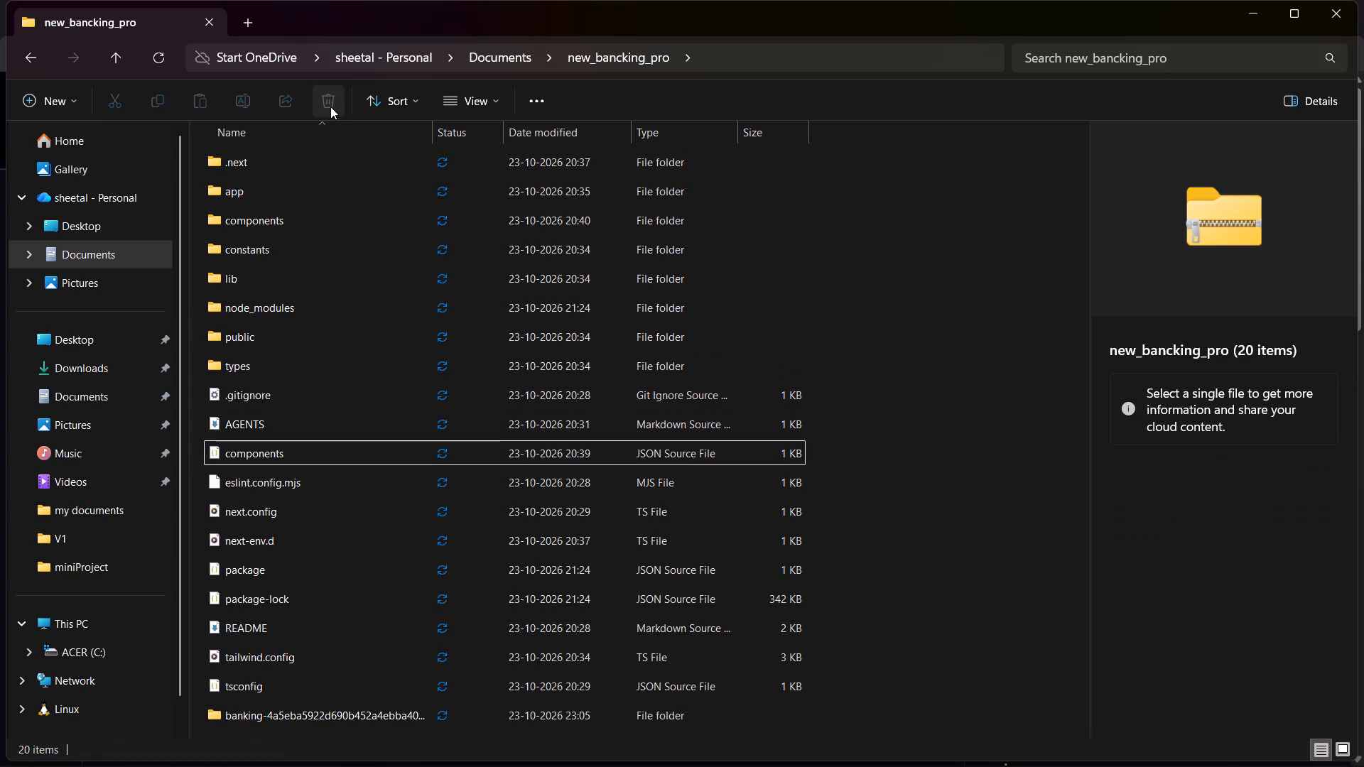
Open the extracted banking folder and the nested folder of the same name that holds the project files.
triple_click(297, 705)
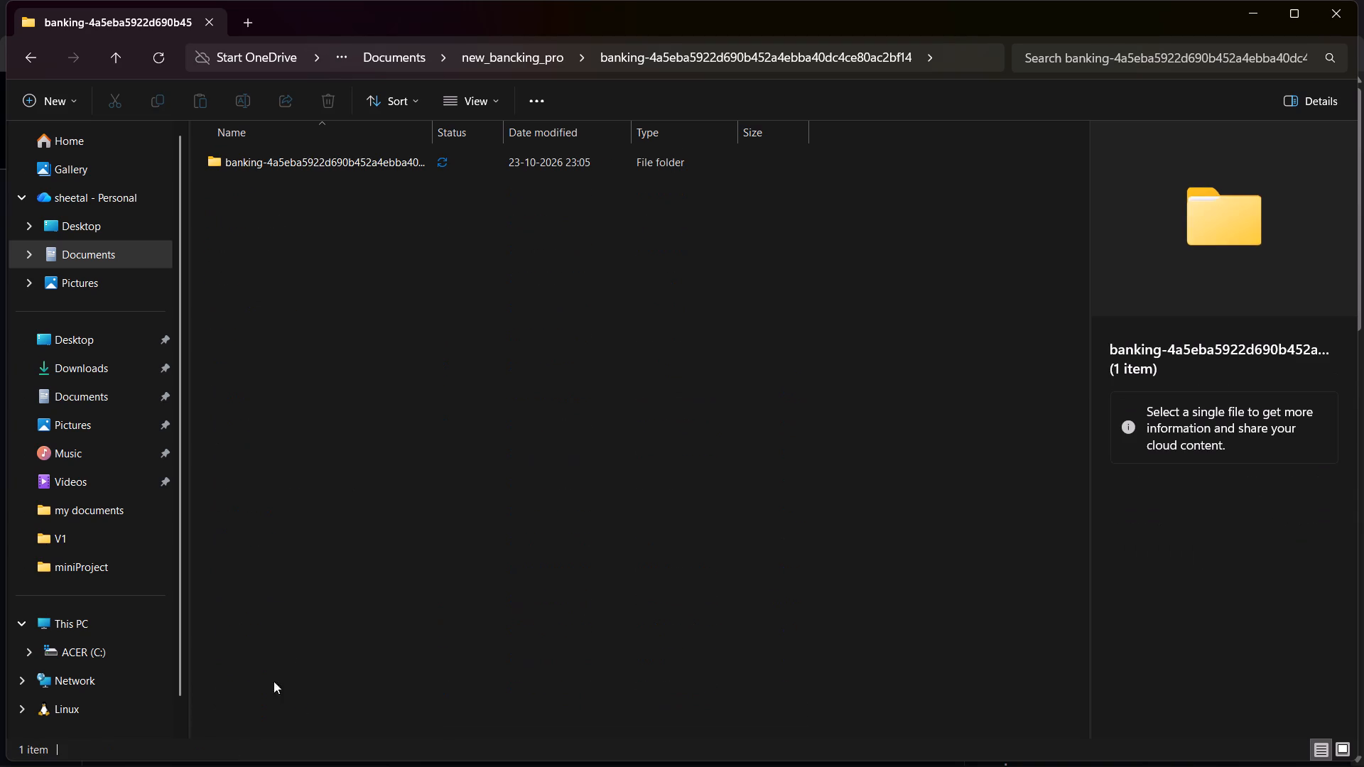
double_click(266, 161)
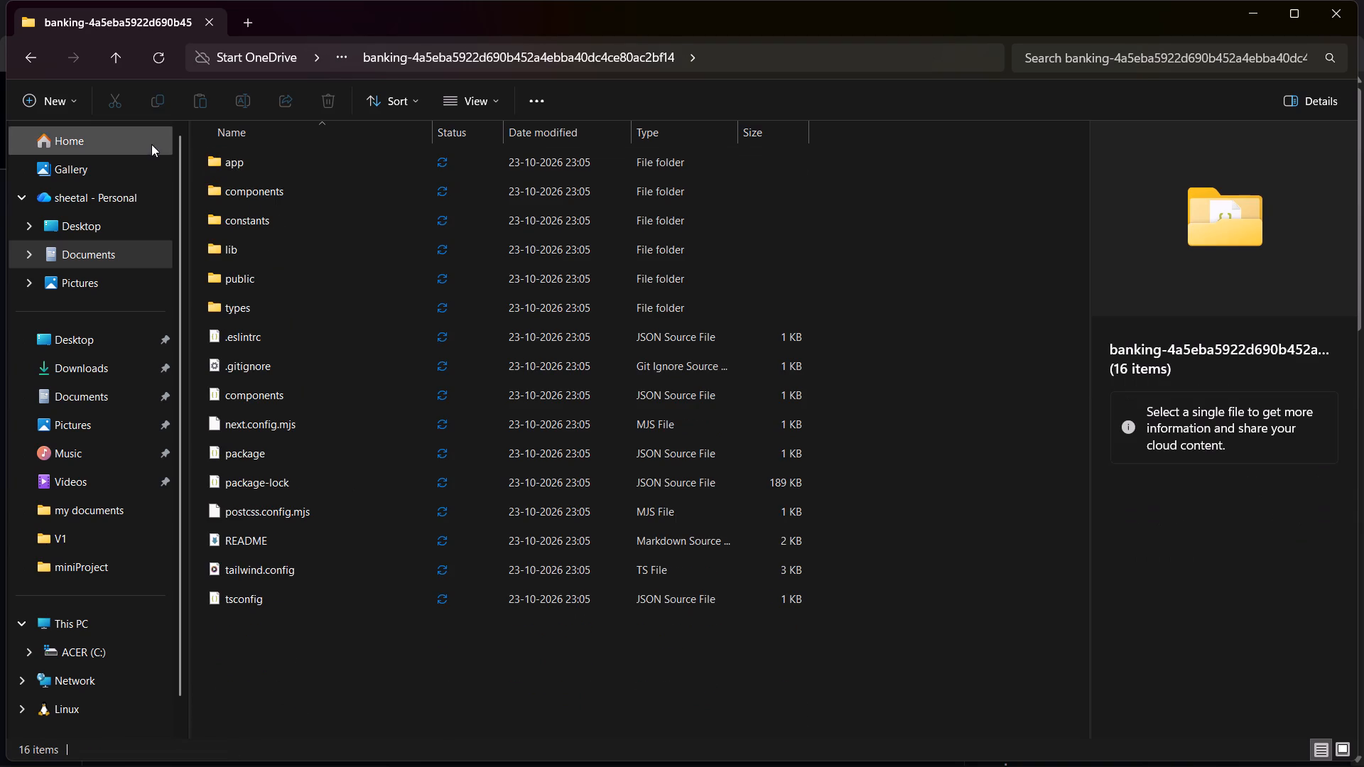